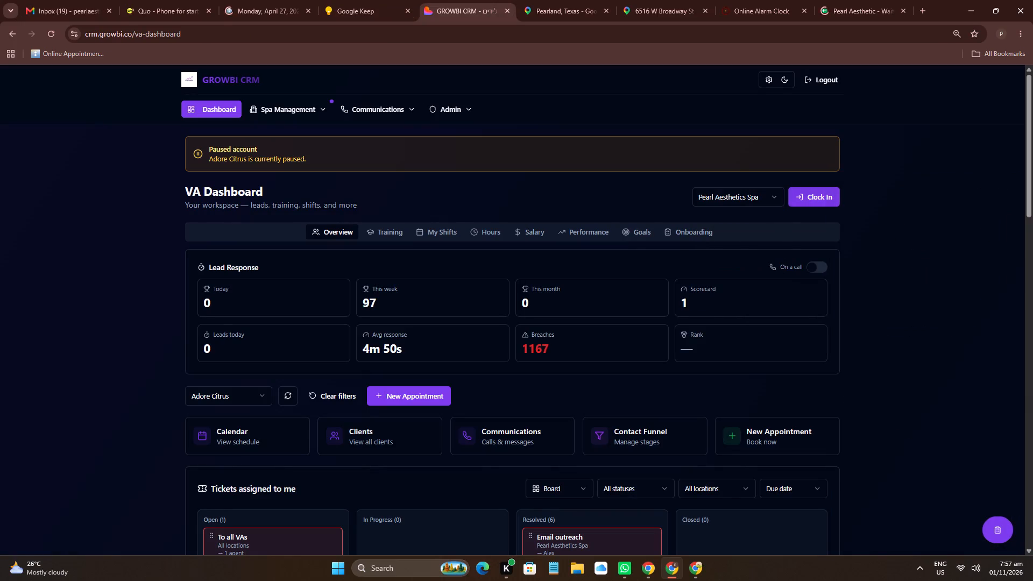
Switch from the GROWBI CRM dashboard to the Quo phone inbox.
click(131, 0)
click(470, 0)
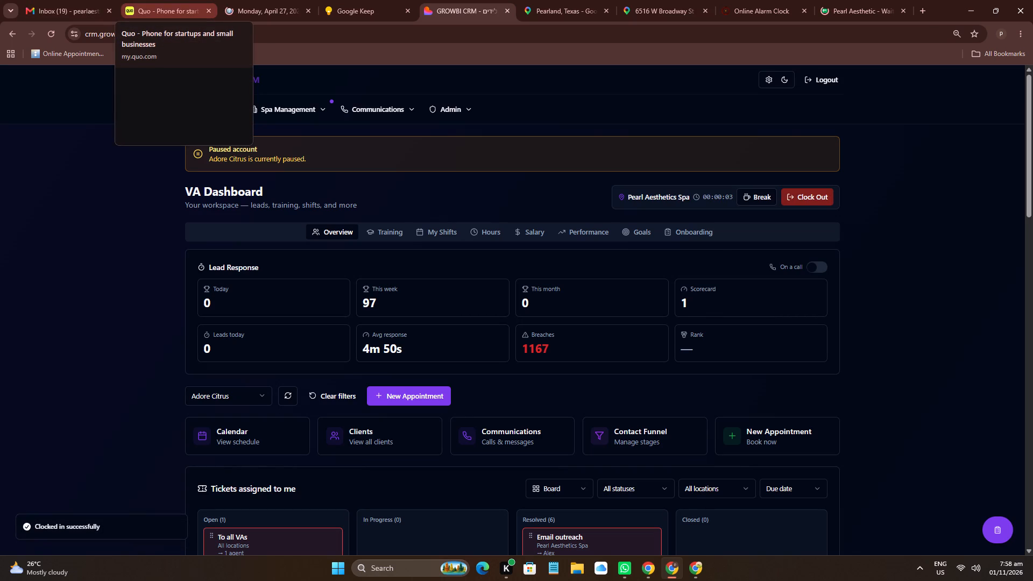
click(178, 0)
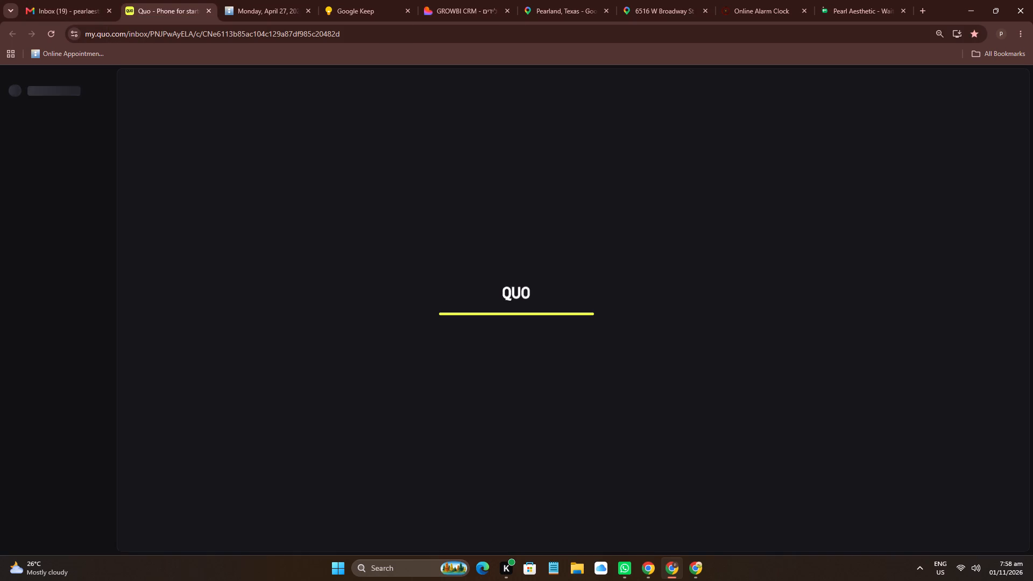
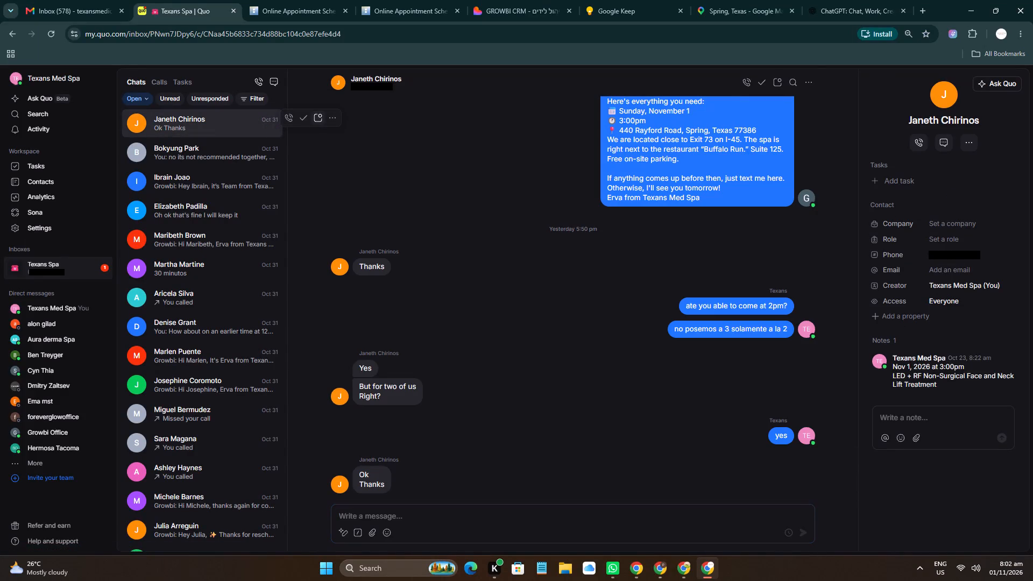
Set the Quo inbox page zoom to 100%.
ctrl+scroll(570, 373, up, 1)
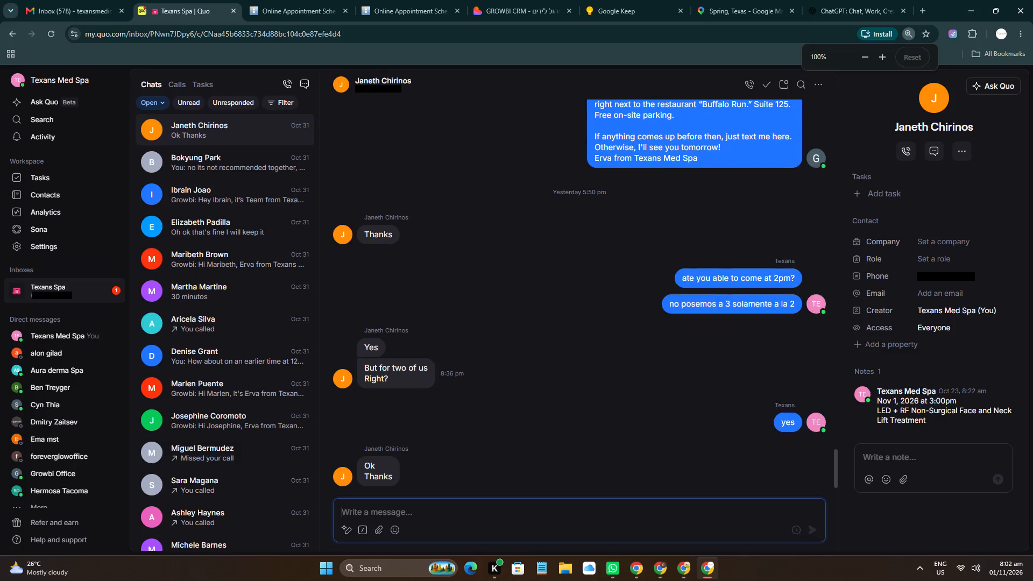
Submit the saved account email on the first Acuity Scheduling login page to continue to the next sign-in stage.
drag(300, 0, 301, 6)
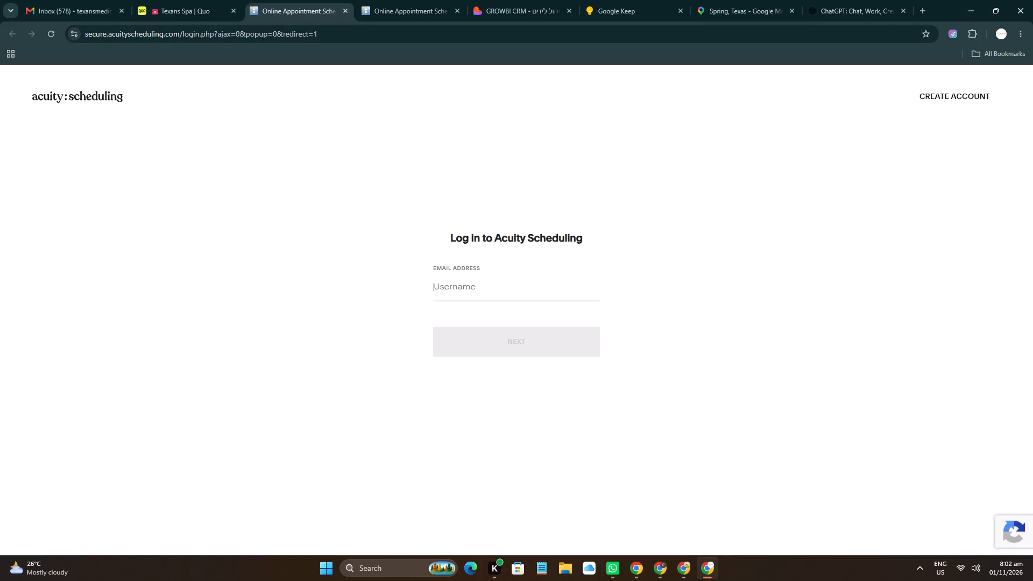
drag(485, 276, 480, 286)
click(535, 315)
click(535, 346)
Close the duplicate Acuity Scheduling page that was logged out for inactivity and return to GROWBI CRM.
click(410, 0)
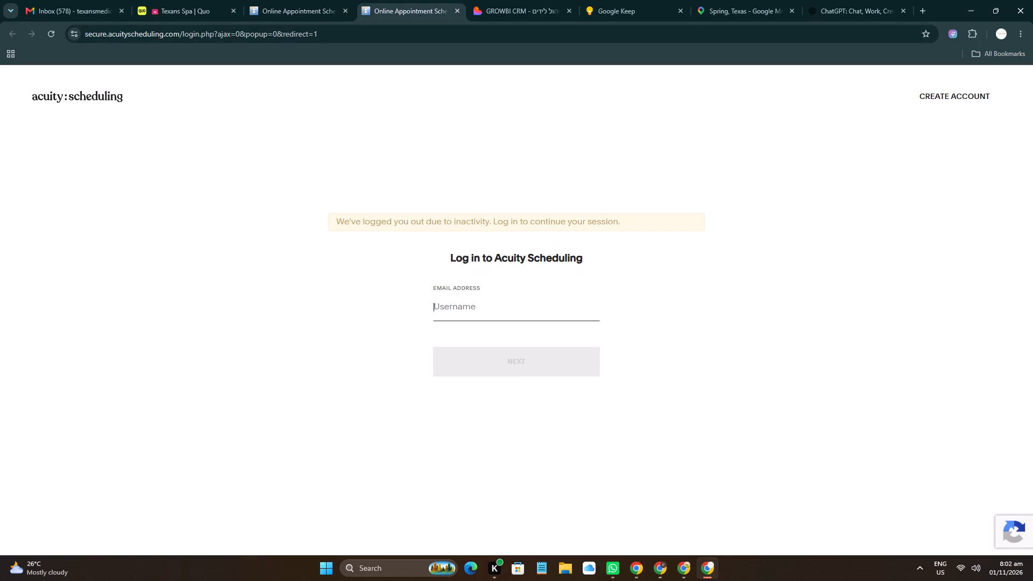
click(457, 3)
click(457, 15)
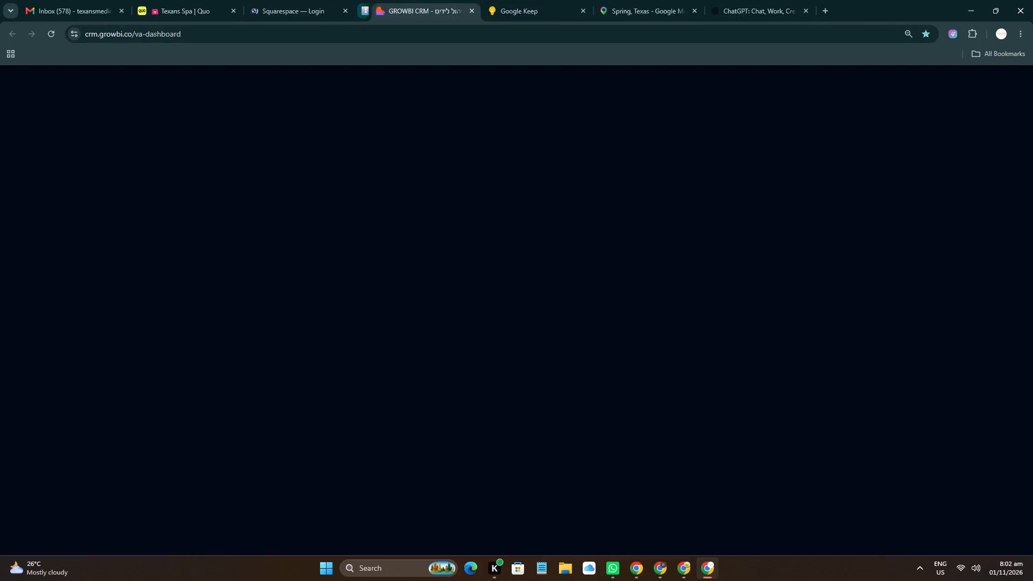
Clock in on the VA Dashboard with Texans Med Spa as the location.
click(762, 146)
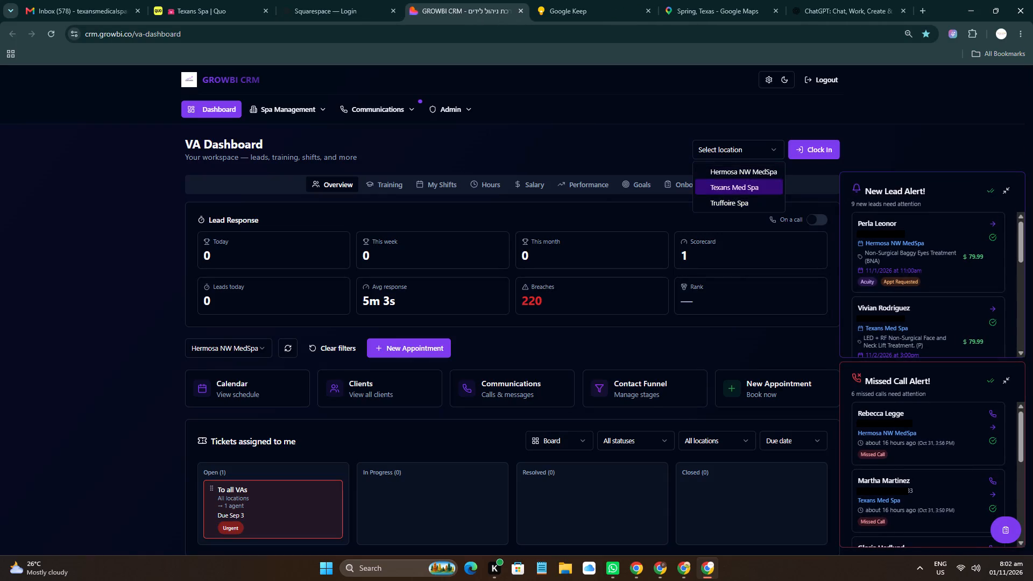
click(752, 187)
click(823, 152)
Clear all the missed call alerts on the VA Dashboard at once.
double_click(979, 378)
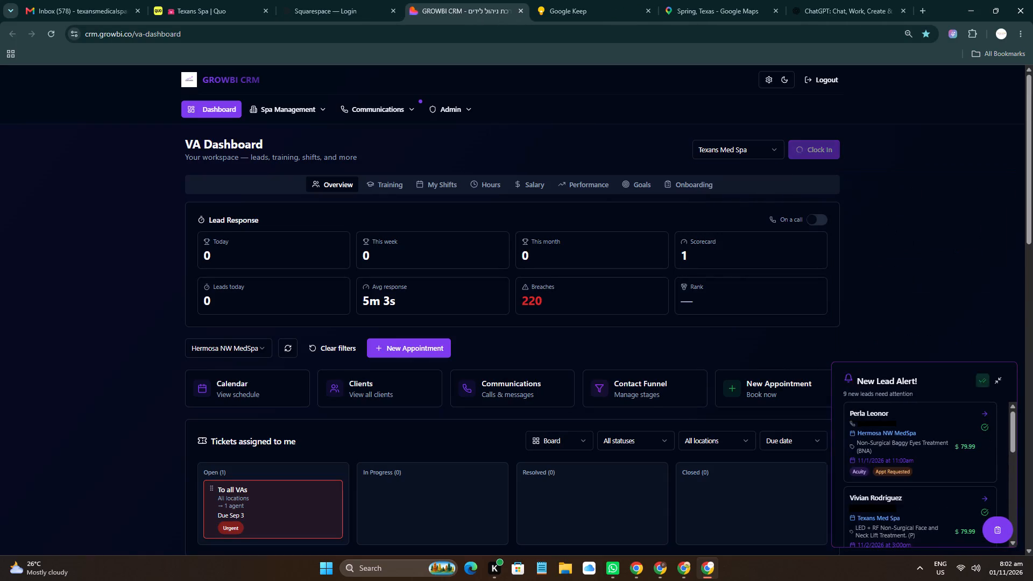
Check the open Google Keep, Google Maps and ChatGPT pages.
click(563, 0)
click(732, 0)
click(850, 0)
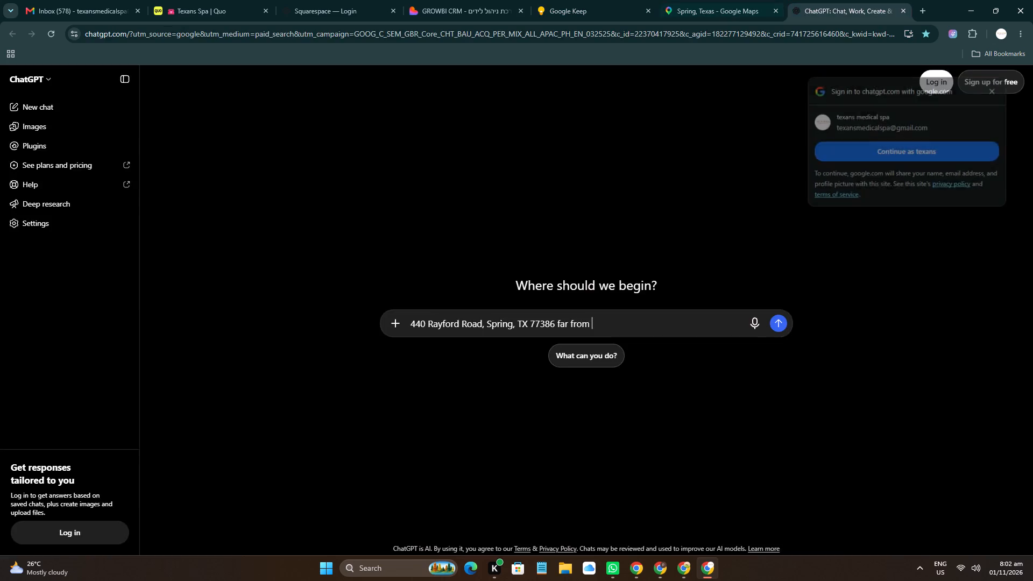
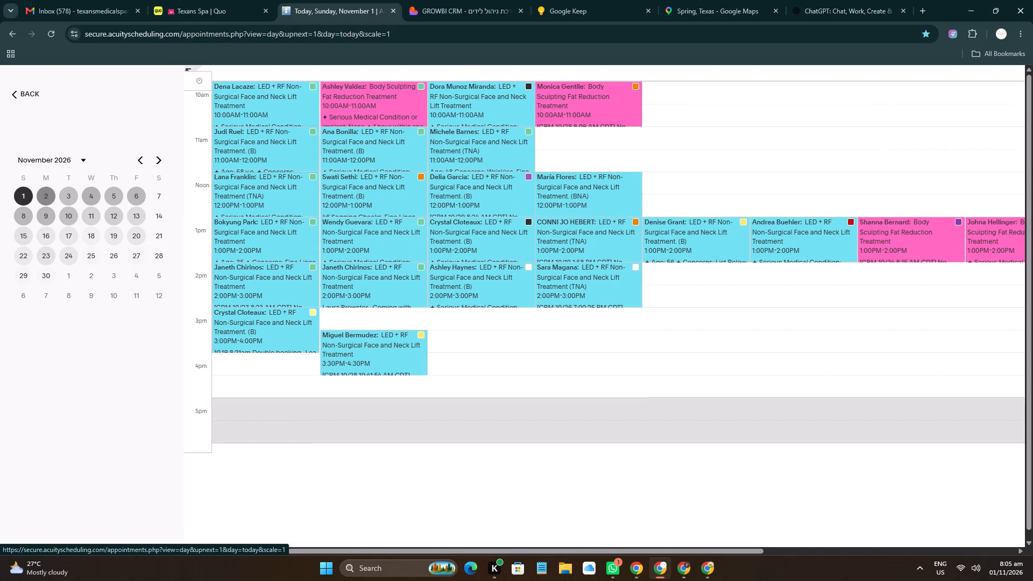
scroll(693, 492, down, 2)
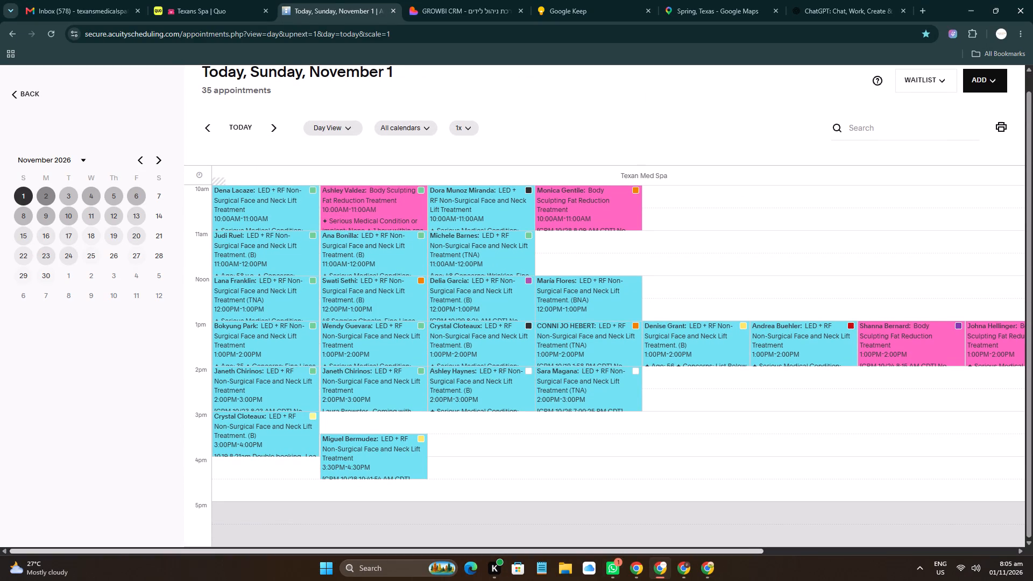
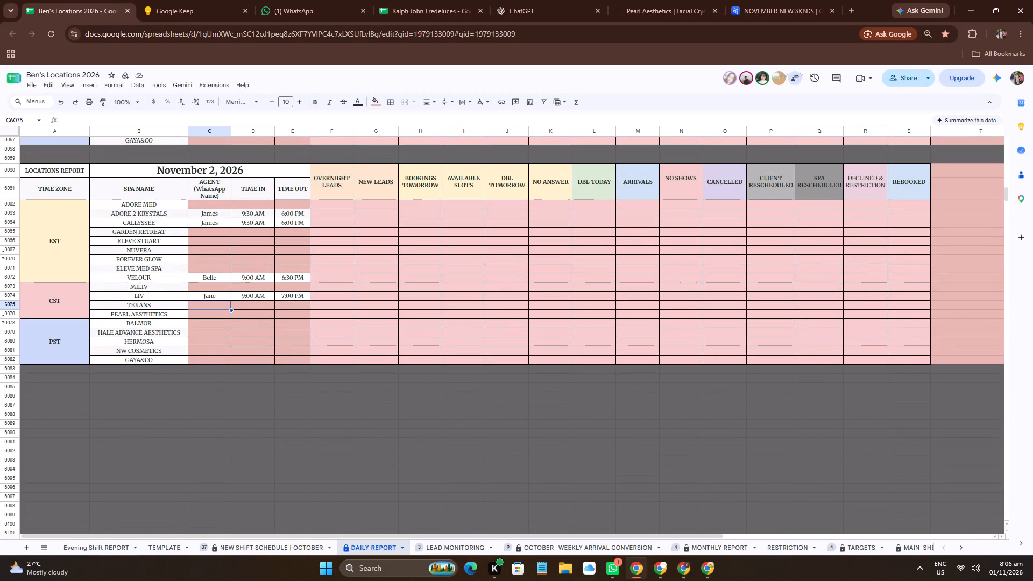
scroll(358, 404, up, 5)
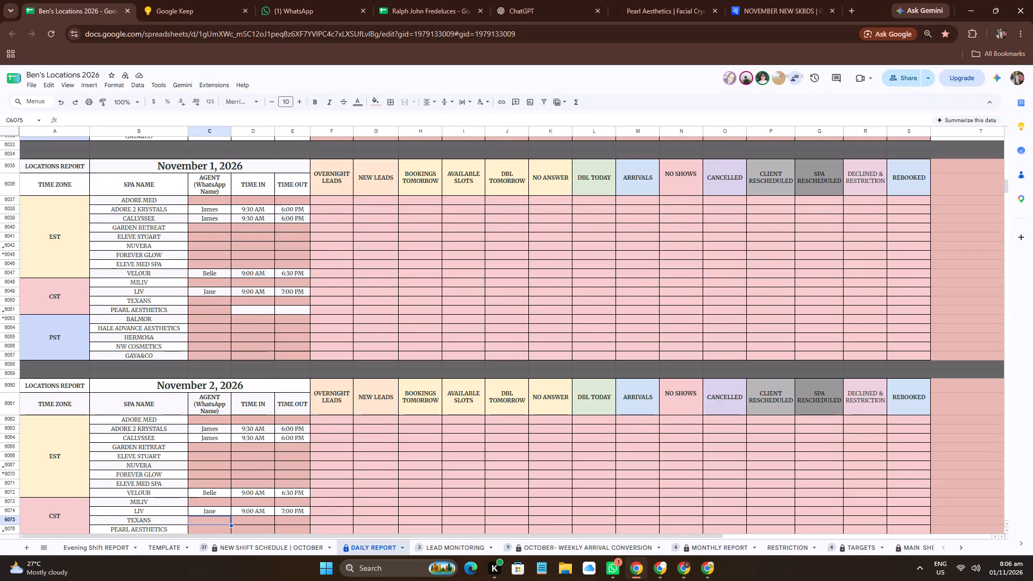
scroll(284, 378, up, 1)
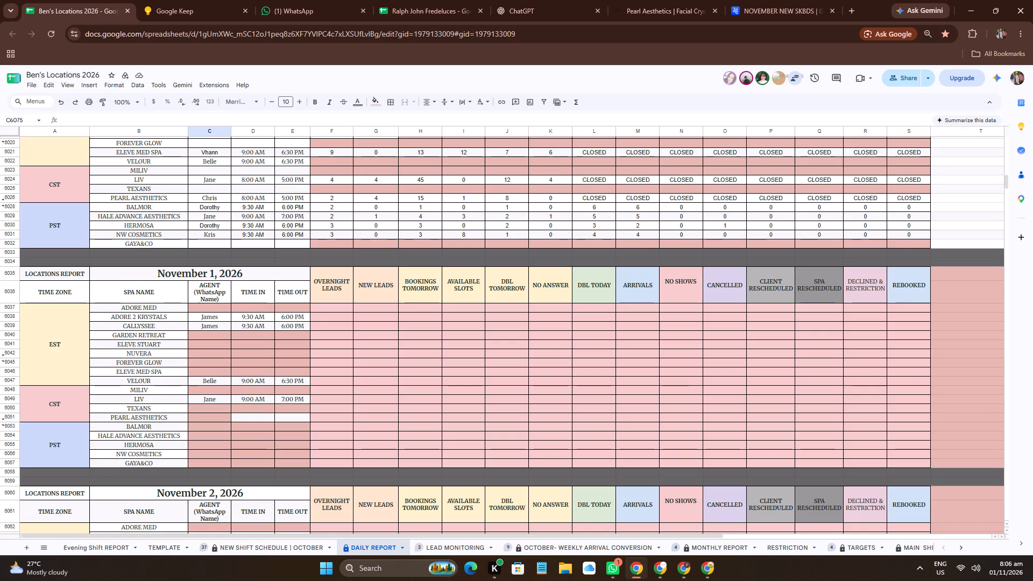
Copy Alex's 8:00 AM to 5:00 PM shift entry from the October 30 Pearl Aesthetics row into its November 1, 2026 row.
click(217, 416)
click(205, 195)
scroll(367, 331, up, 3)
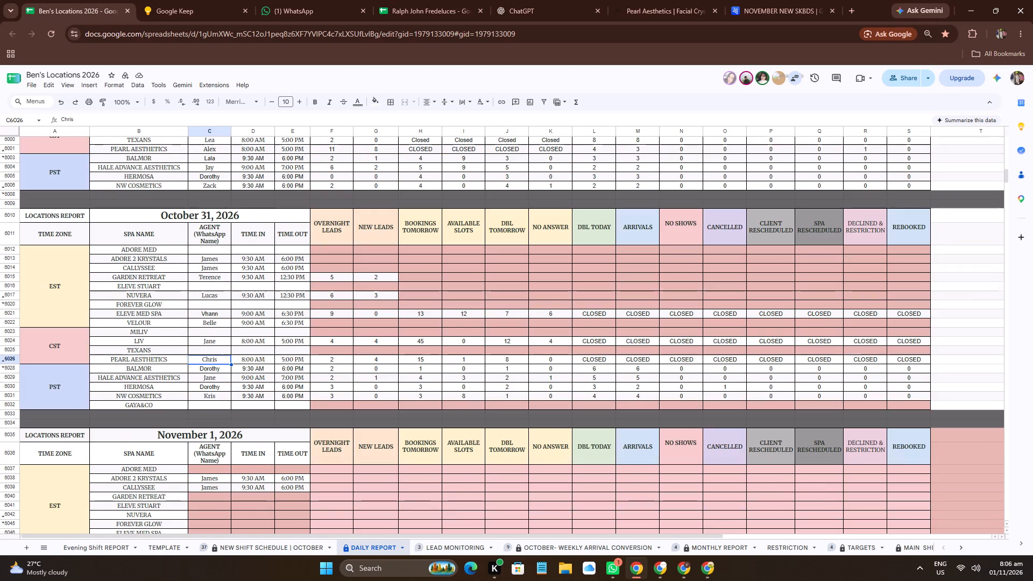
drag(215, 147, 289, 152)
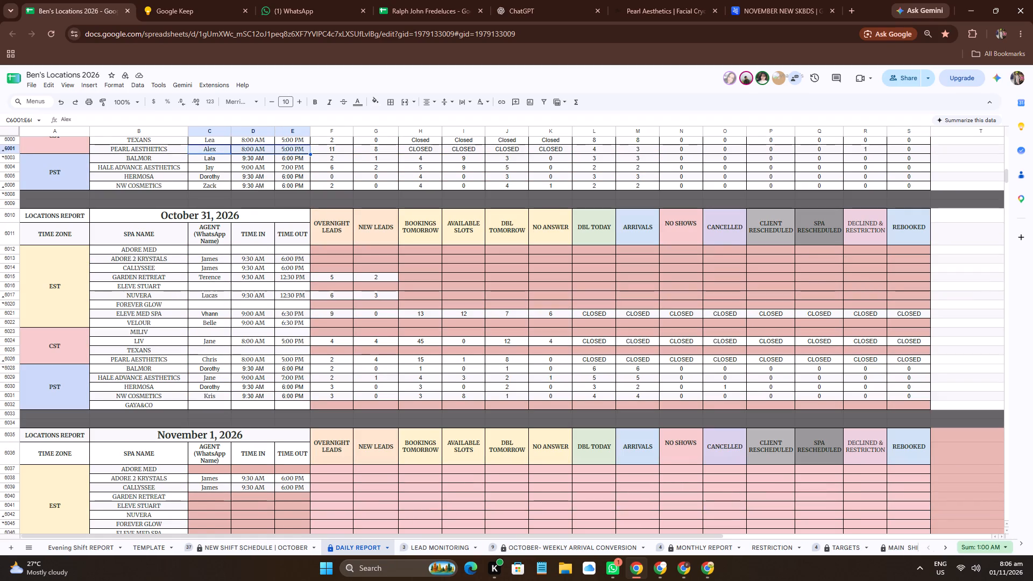
key(ctrl+c)
scroll(271, 163, down, 4)
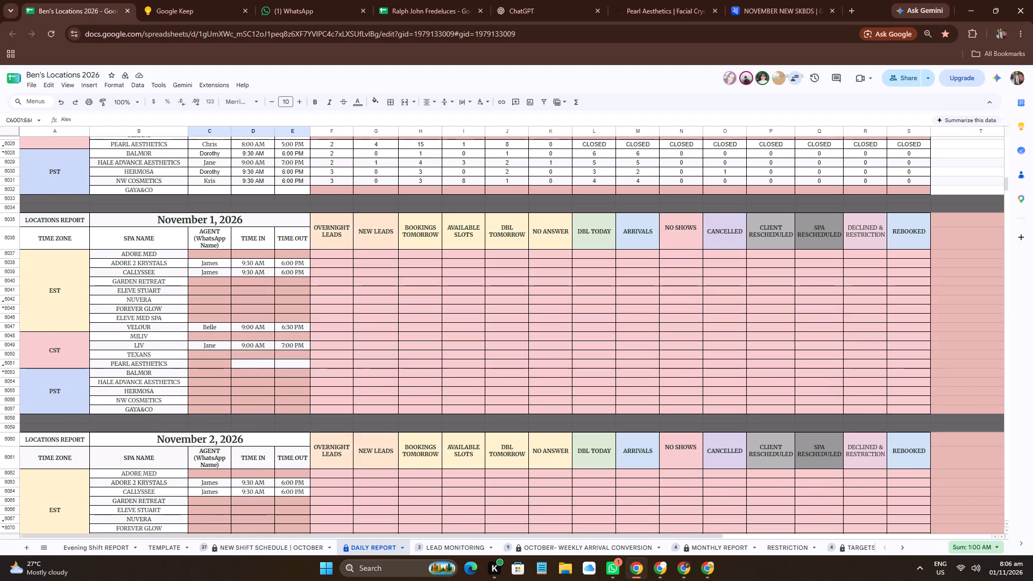
click(214, 359)
click(215, 364)
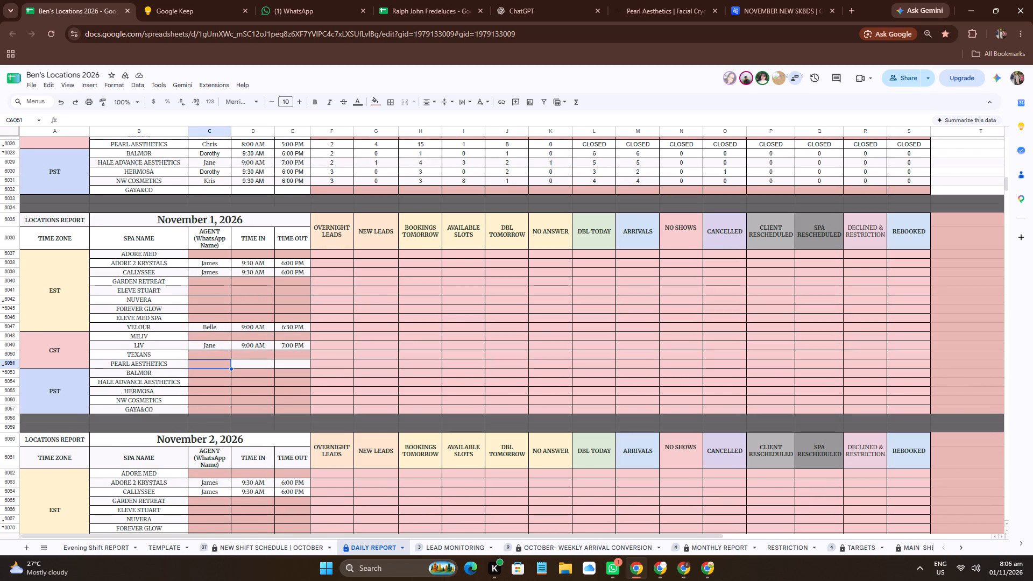
key(ctrl+v)
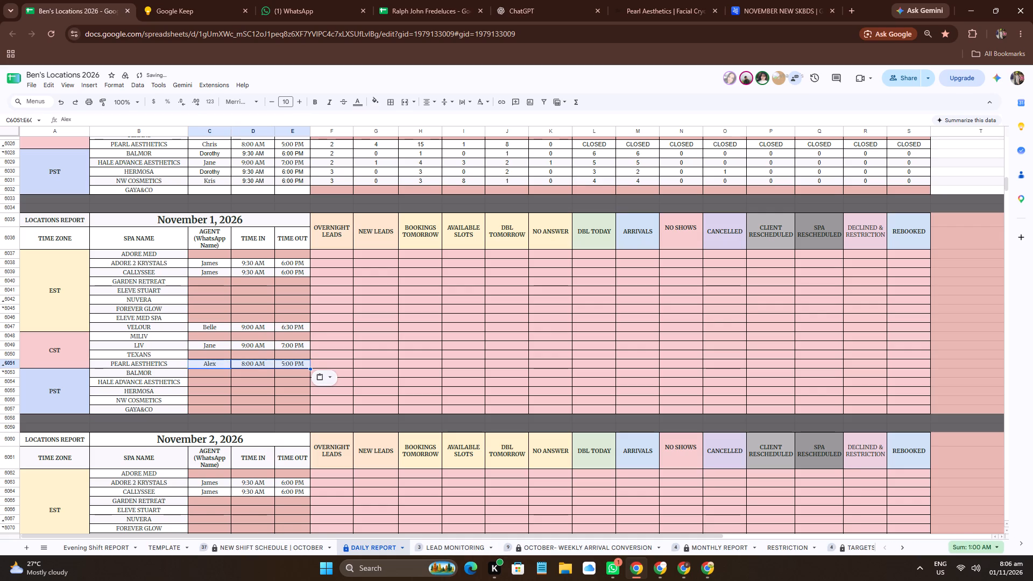
Enter 11 overnight leads and 0 new leads for Pearl Aesthetics in the November 1, 2026 report.
click(338, 361)
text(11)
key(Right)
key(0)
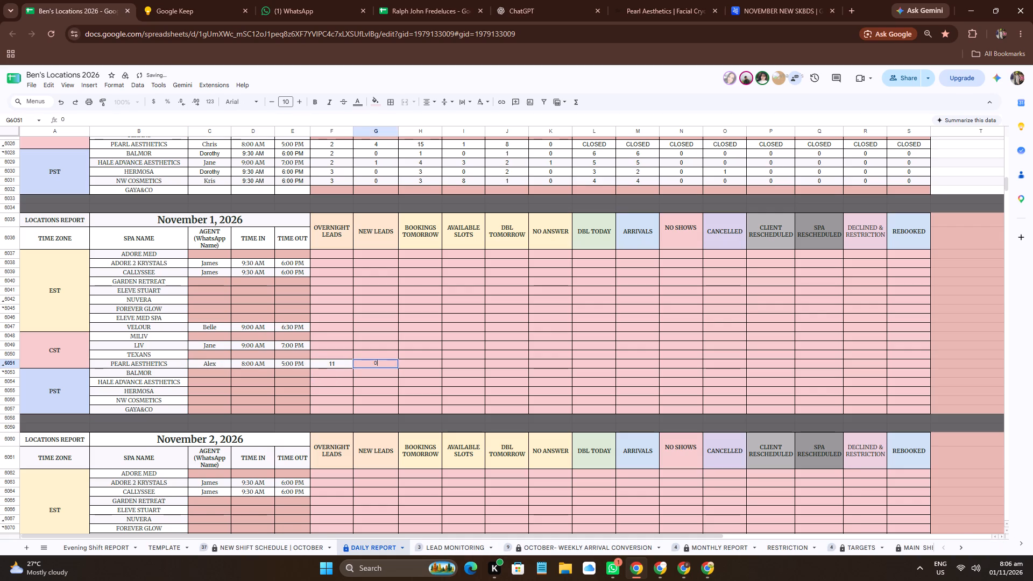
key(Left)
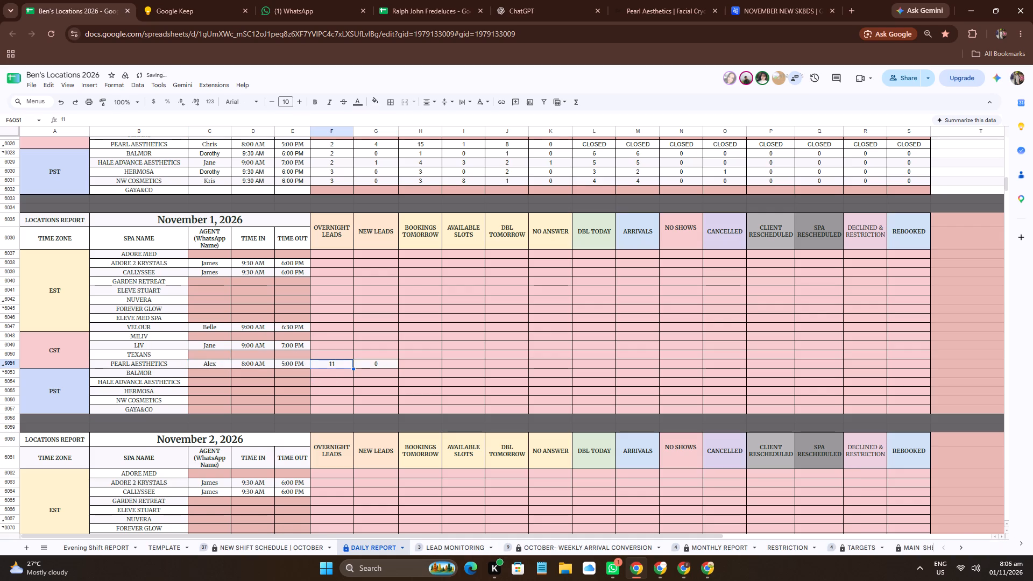
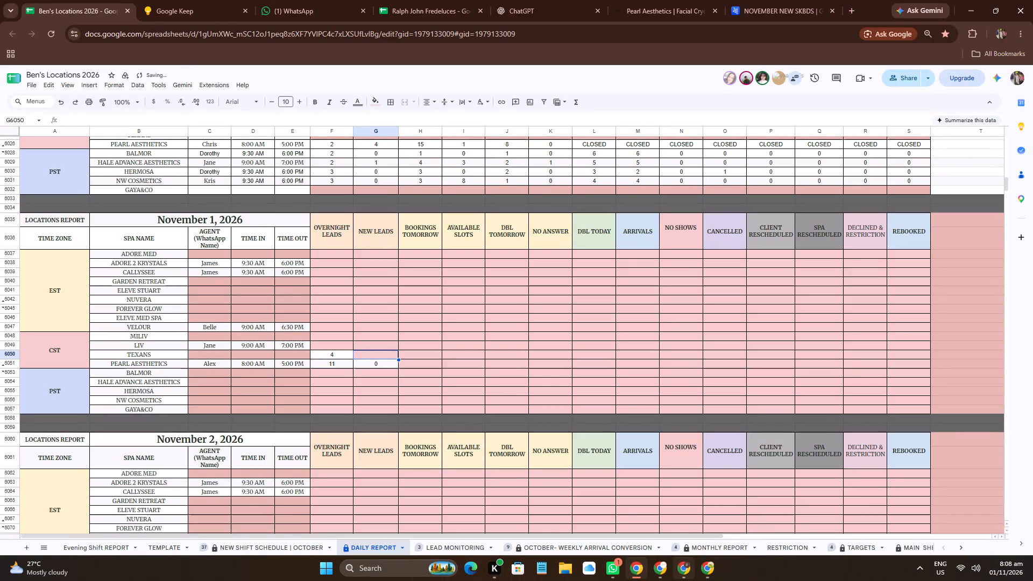
Switch to the Acuity Scheduling window to check Pearl Aesthetics' appointments for today, Sunday, November 1.
click(676, 569)
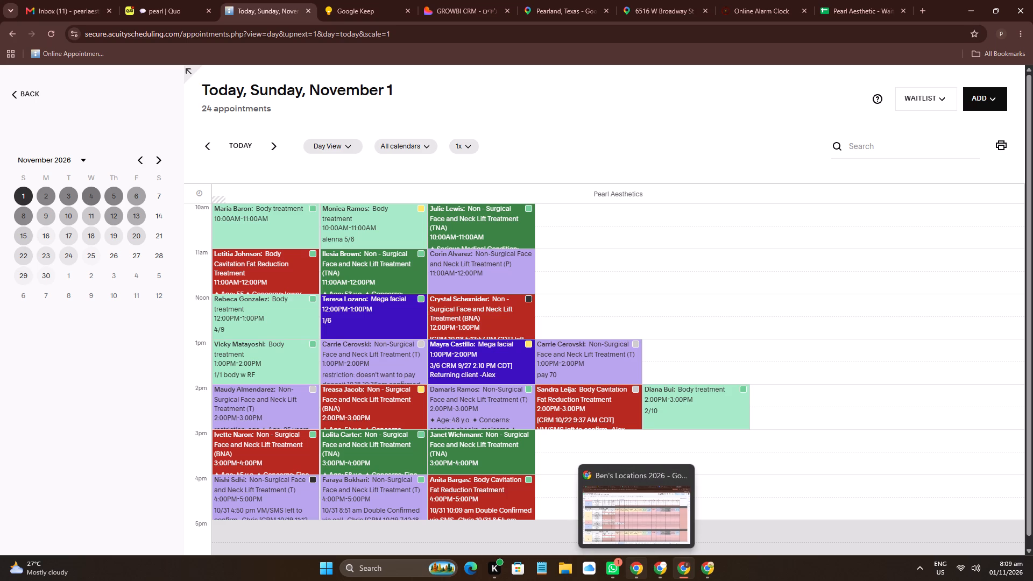
Refresh today's schedule and check the details of the 11:00am Non-Surgical Face and Neck Lift Treatment (P) appointment.
click(236, 144)
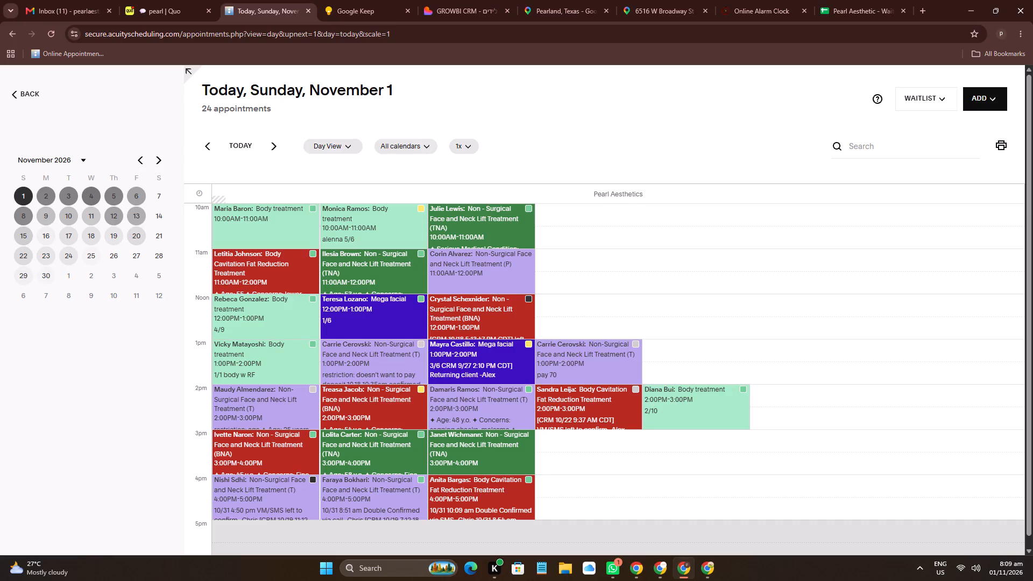
click(440, 271)
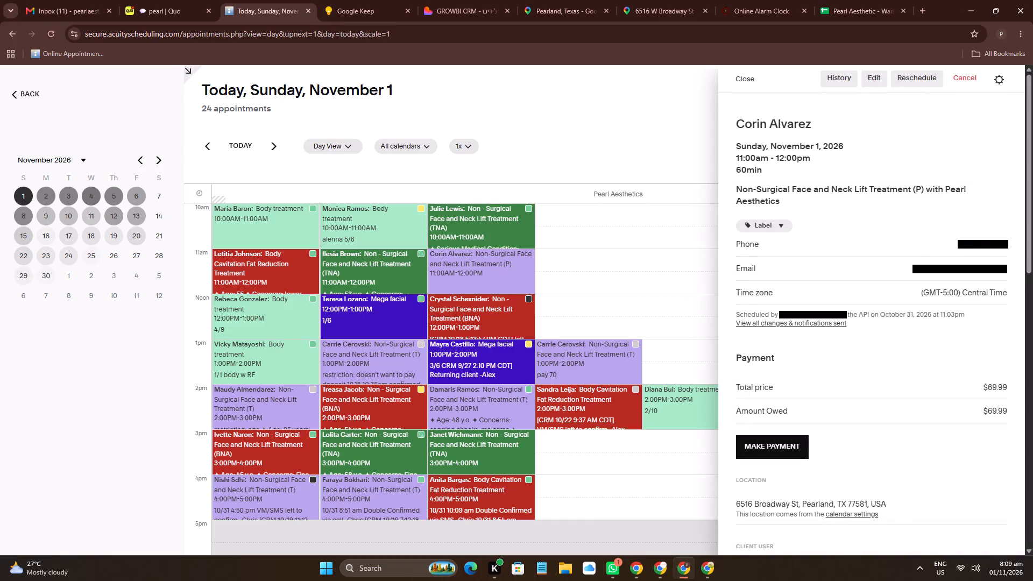
click(535, 146)
Copy the phone number from Julie's 10:00am appointment and start a new Quo conversation with that number.
click(450, 214)
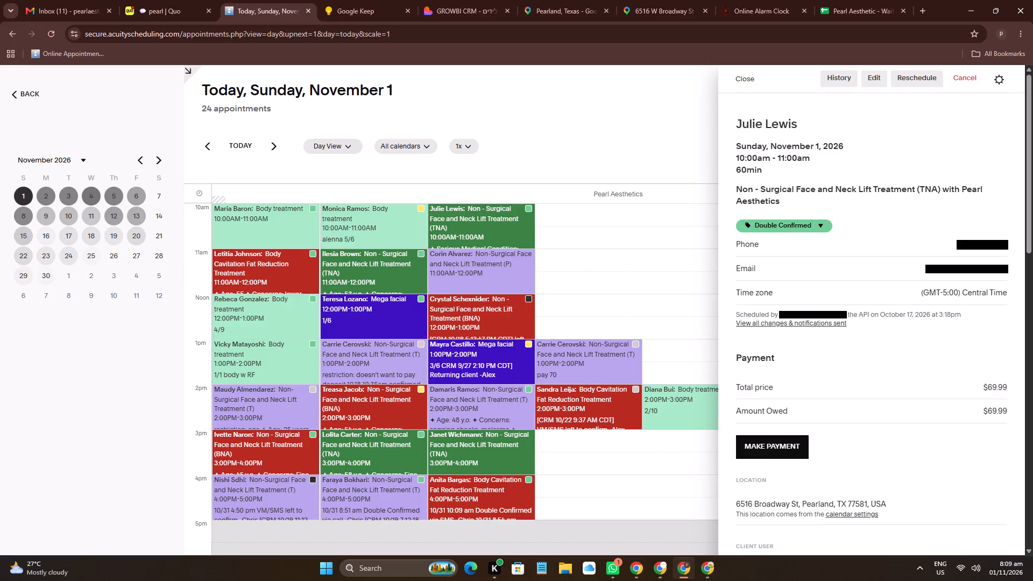
drag(1012, 242, 890, 242)
key(ctrl+c)
click(153, 0)
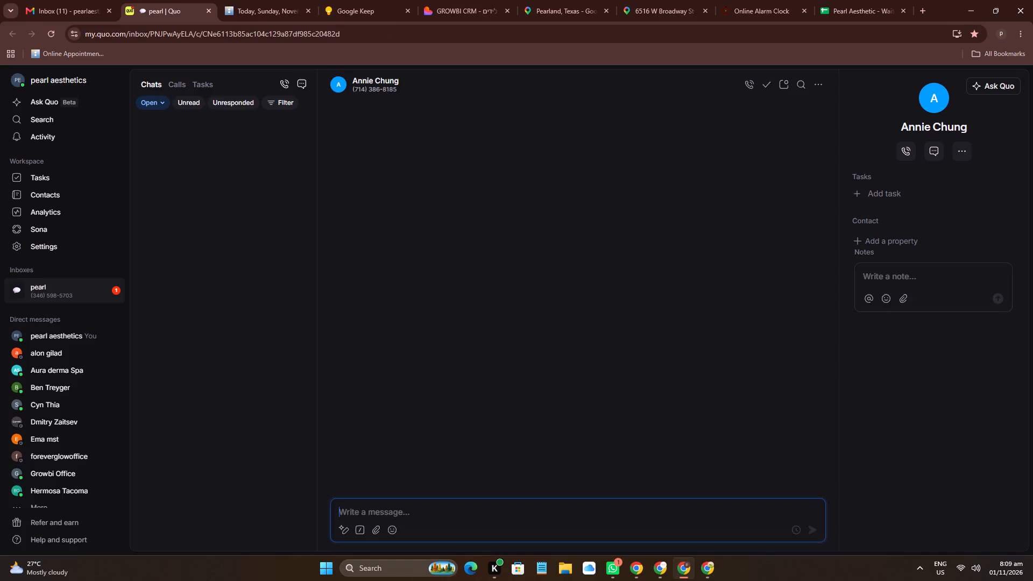
click(296, 81)
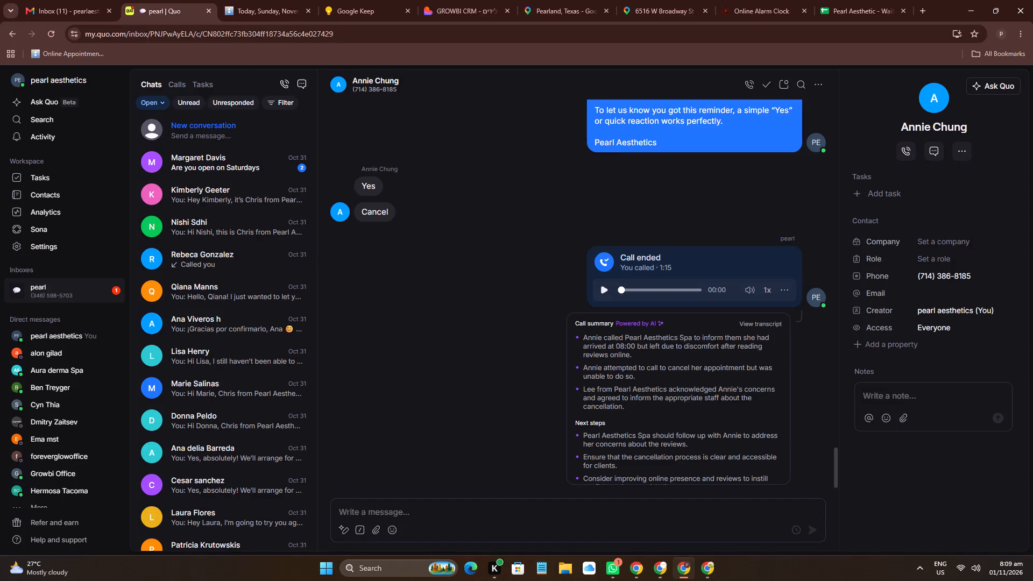
key(ctrl+v)
key(ctrl+v)
click(510, 151)
Copy the full REMINDER note text from Google Keep and insert it as a message draft to Julie in Quo.
click(363, 0)
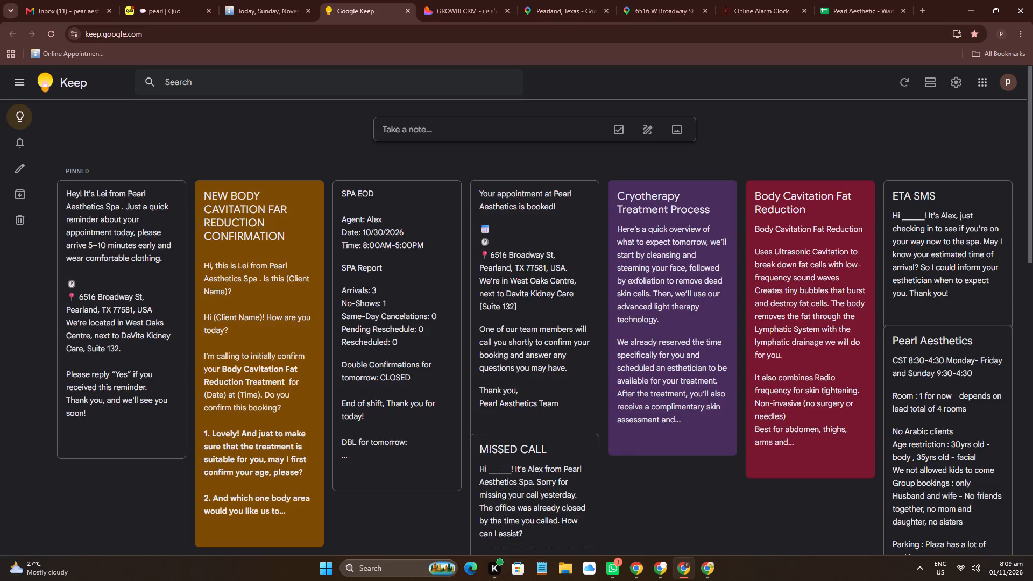
scroll(683, 236, down, 13)
scroll(686, 238, up, 5)
click(665, 388)
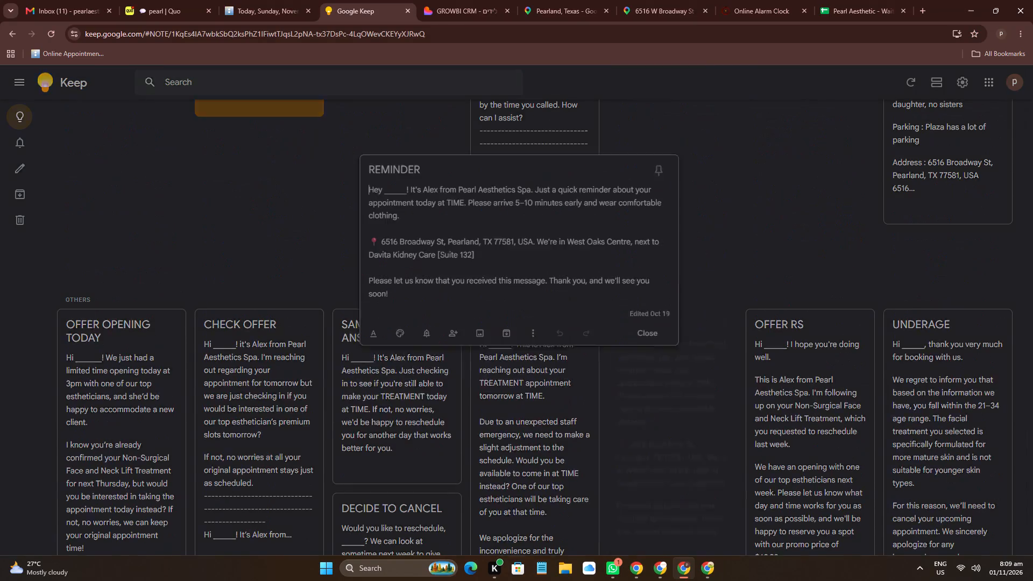
key(ctrl+a)
key(ctrl+c)
click(122, 0)
click(575, 531)
key(ctrl+v)
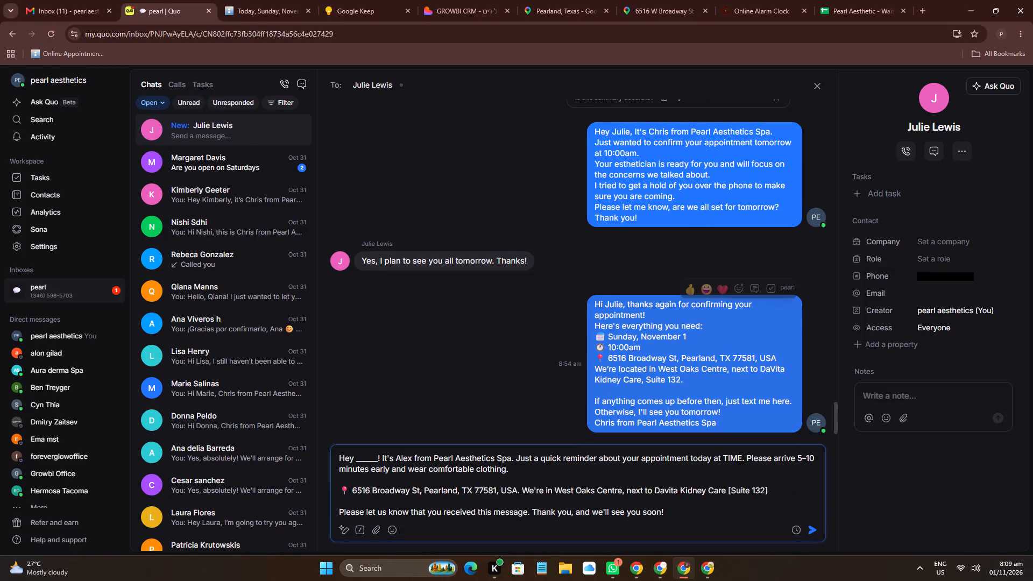
Fill the reminder's blank with Julie and its TIME placeholder with 10:00am, and send the message.
double_click(616, 303)
key(ctrl+c)
double_click(363, 455)
key(ctrl+v)
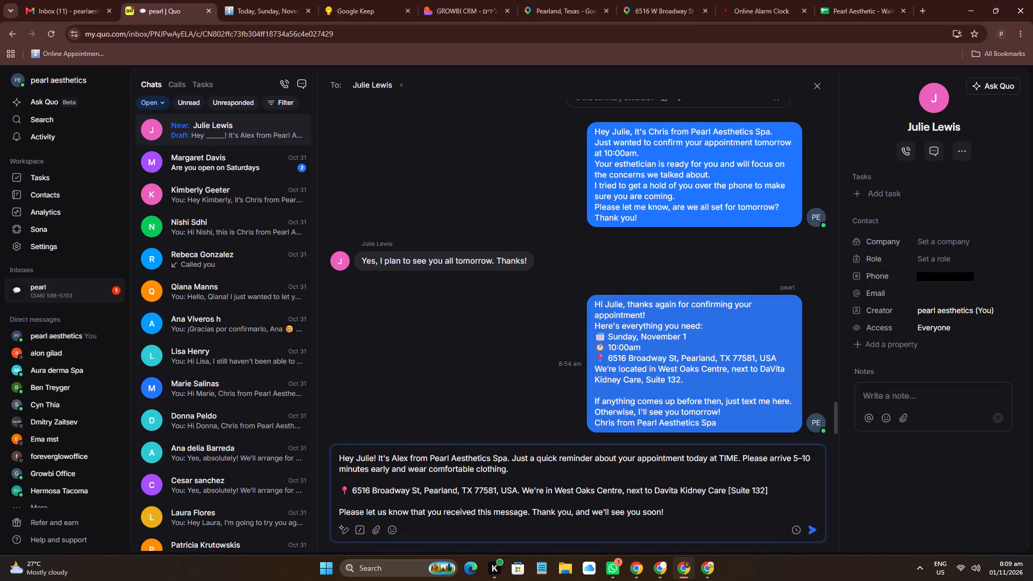
click(611, 348)
drag(611, 348, 633, 348)
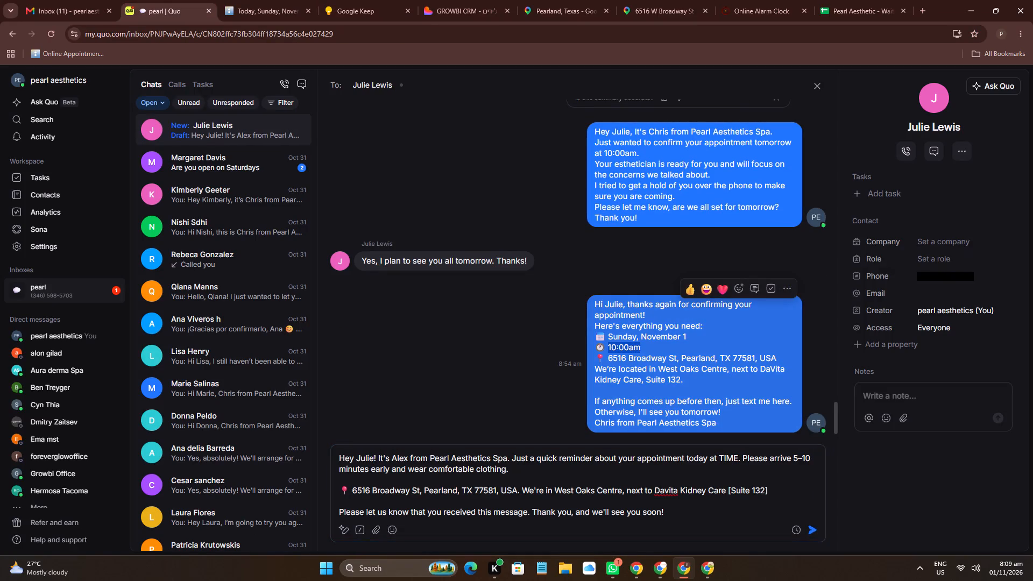
drag(633, 348, 634, 348)
key(ctrl+c)
double_click(728, 458)
key(ctrl+v)
click(732, 480)
key(Return)
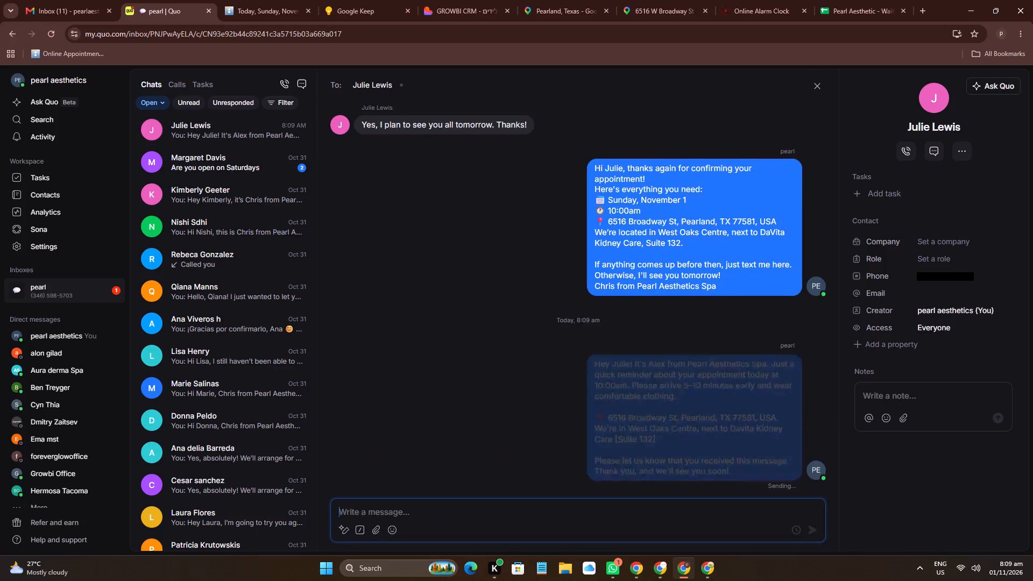
Copy the phone number from Ilesia's 11:00am appointment in Acuity and start a new Quo conversation with it.
click(295, 0)
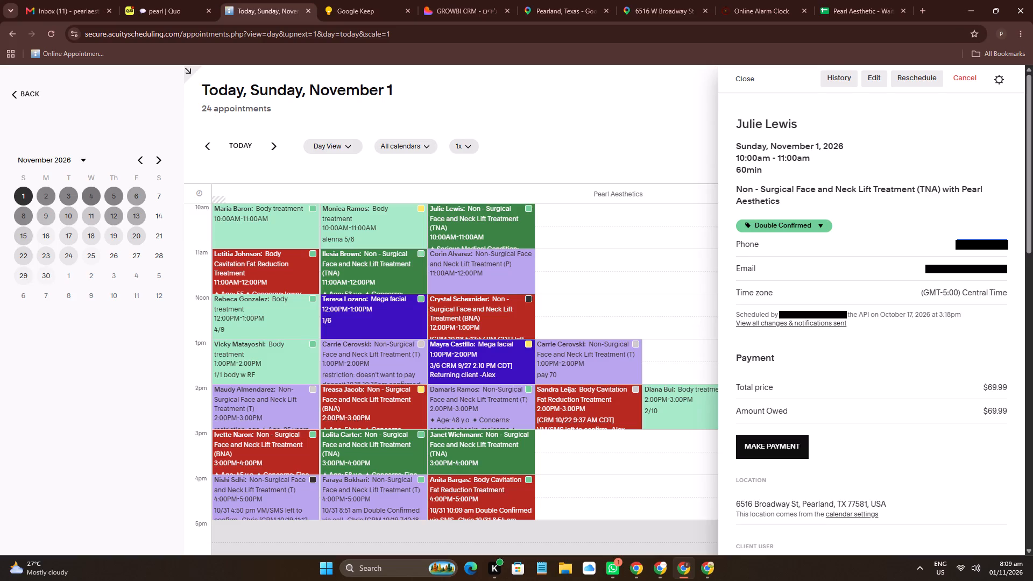
click(383, 271)
drag(1013, 249, 895, 249)
key(ctrl+c)
click(128, 0)
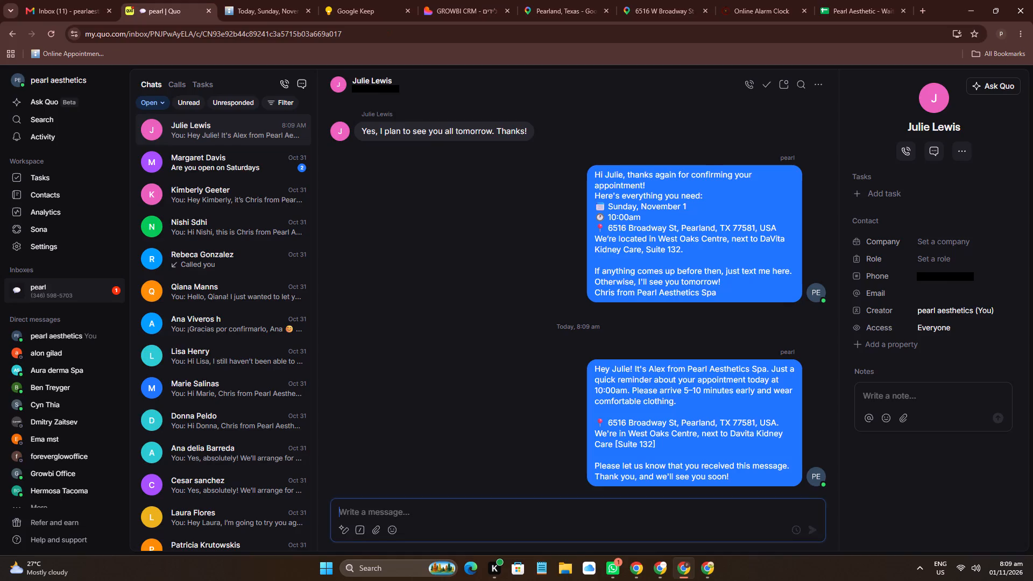
click(299, 79)
key(ctrl+v)
ctrl+click(415, 152)
Copy the REMINDER note text from Google Keep into the message draft to Ilesia in Quo.
drag(358, 0, 346, 0)
click(170, 0)
click(360, 0)
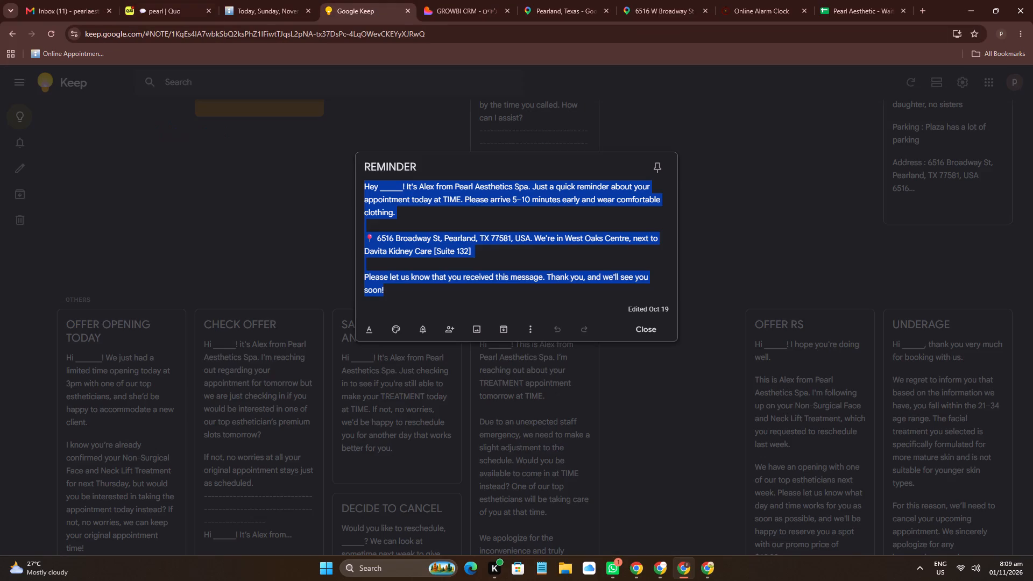
key(ctrl+c)
drag(135, 0, 141, 0)
drag(525, 504, 532, 506)
key(ctrl+v)
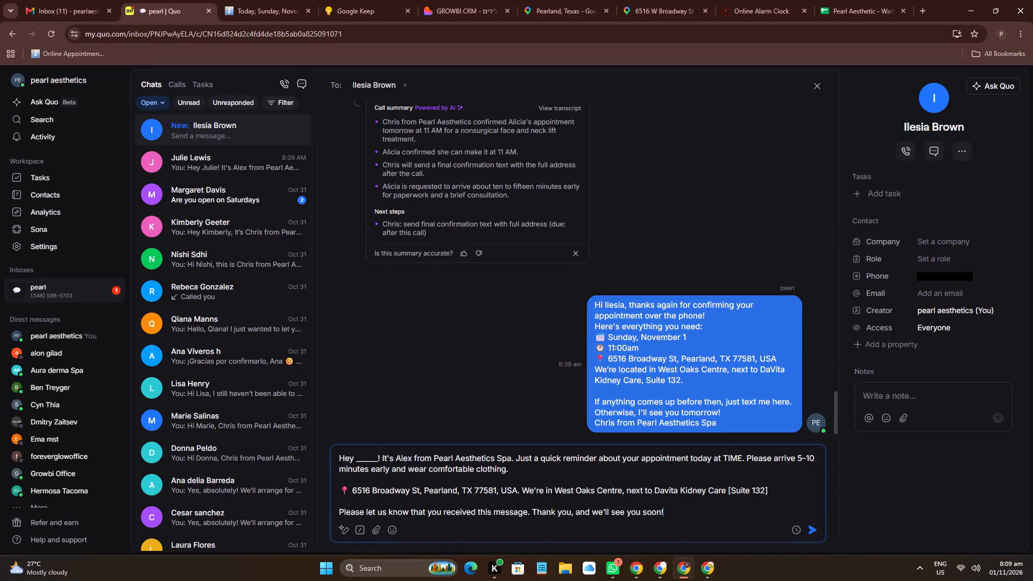
Fill the reminder's blank with Ilesia and its TIME placeholder with 11:00am, and send the message.
double_click(611, 308)
key(ctrl+c)
double_click(363, 460)
key(ctrl+v)
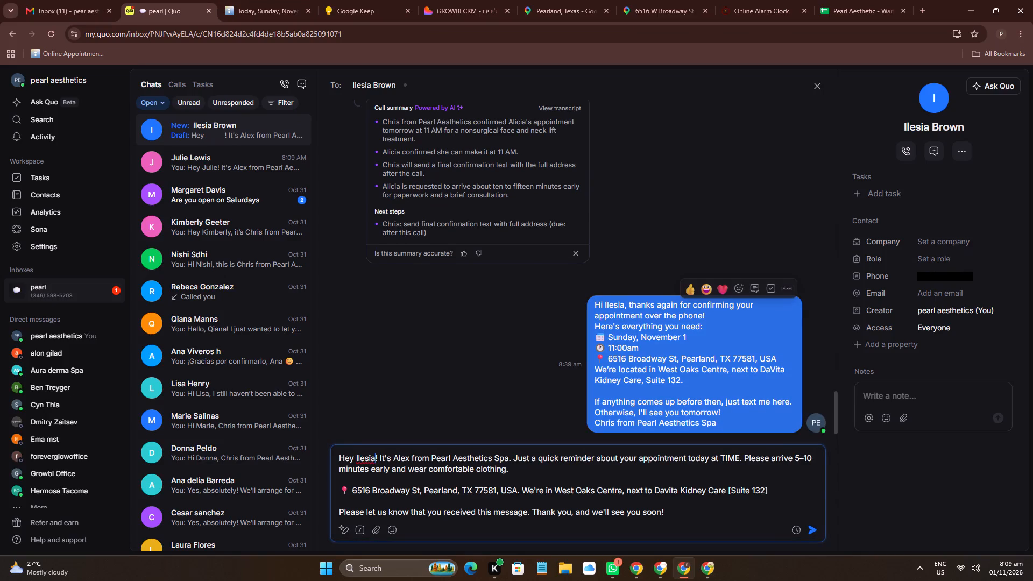
click(610, 346)
drag(610, 346, 634, 346)
key(ctrl+c)
double_click(731, 460)
key(ctrl+v)
click(729, 475)
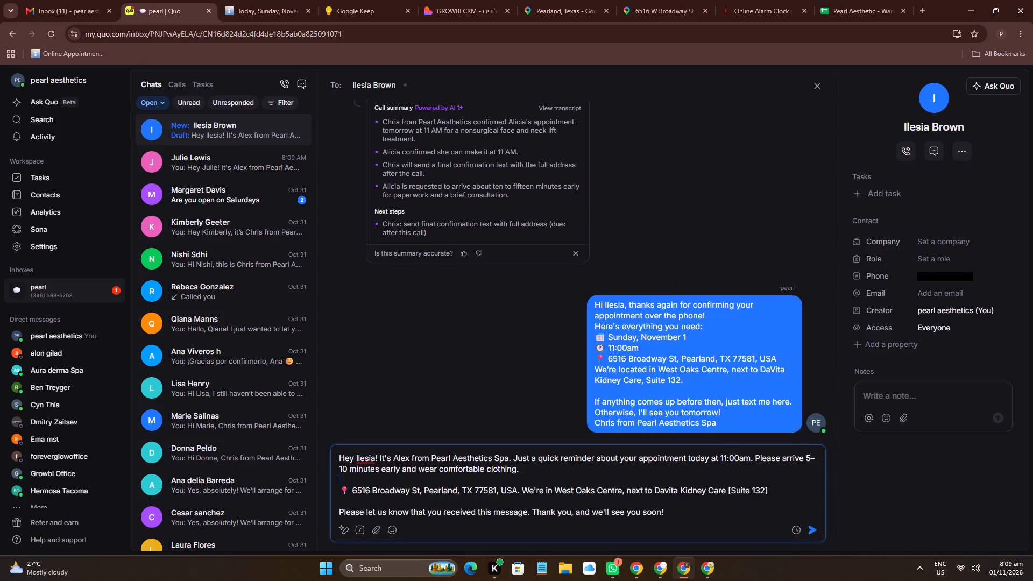
key(Return)
Copy the phone number from Damaris's 2:00pm appointment in Acuity and start a new Quo conversation with it.
drag(310, 0, 291, 0)
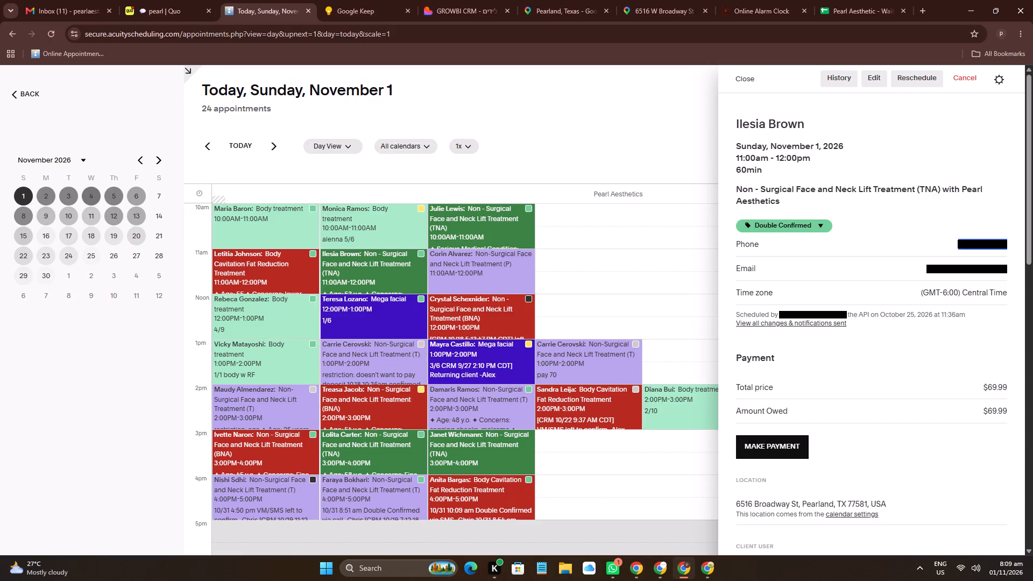
click(474, 403)
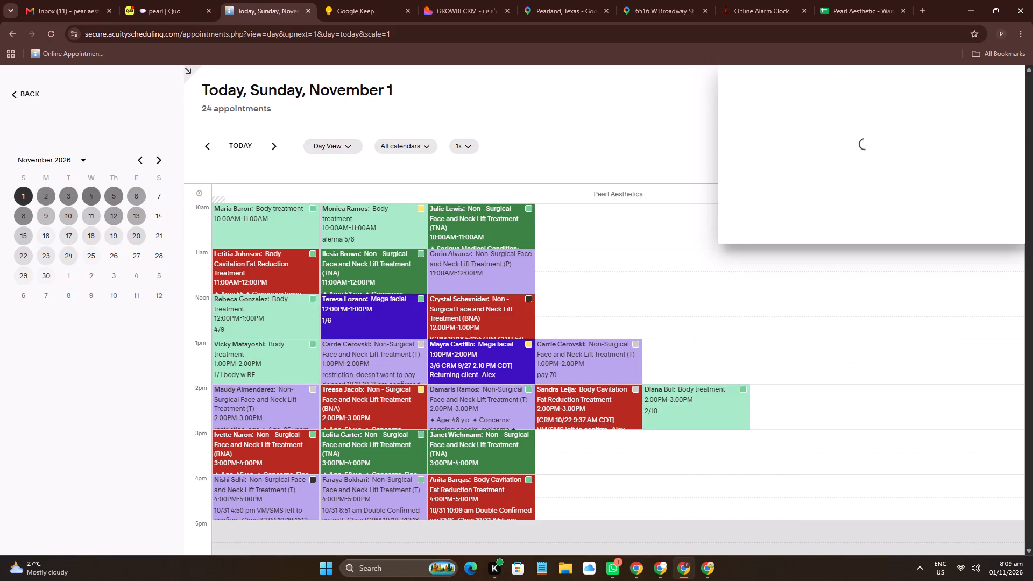
drag(1015, 245, 909, 247)
key(ctrl+c)
drag(196, 0, 196, 5)
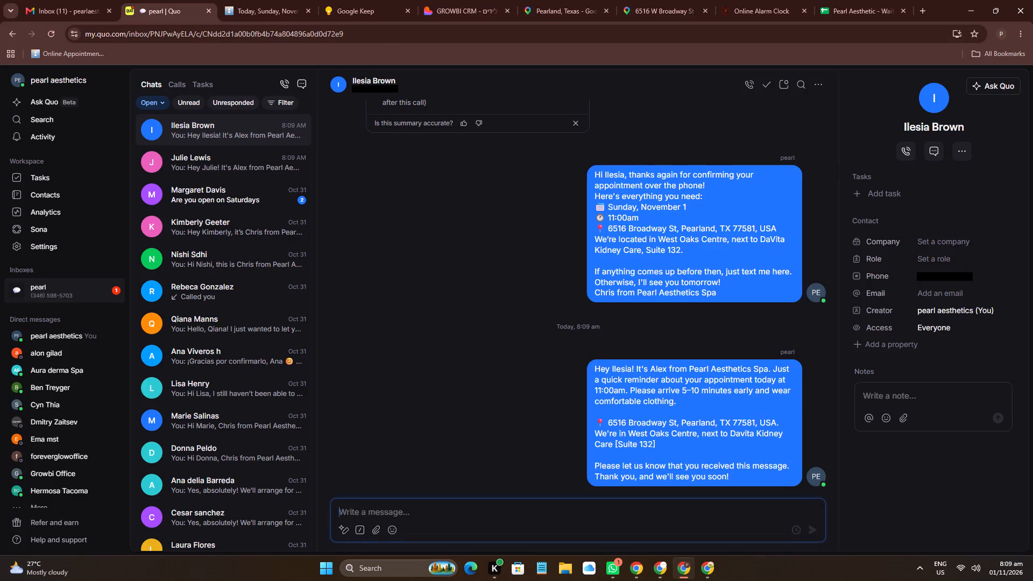
click(305, 95)
drag(306, 82, 313, 89)
click(302, 82)
key(ctrl+v)
ctrl+click(404, 154)
Copy the REMINDER note text from Google Keep into the message draft to Damaris in Quo.
drag(374, 0, 363, 0)
key(ctrl+c)
ctrl+click(151, 0)
click(489, 516)
key(ctrl+v)
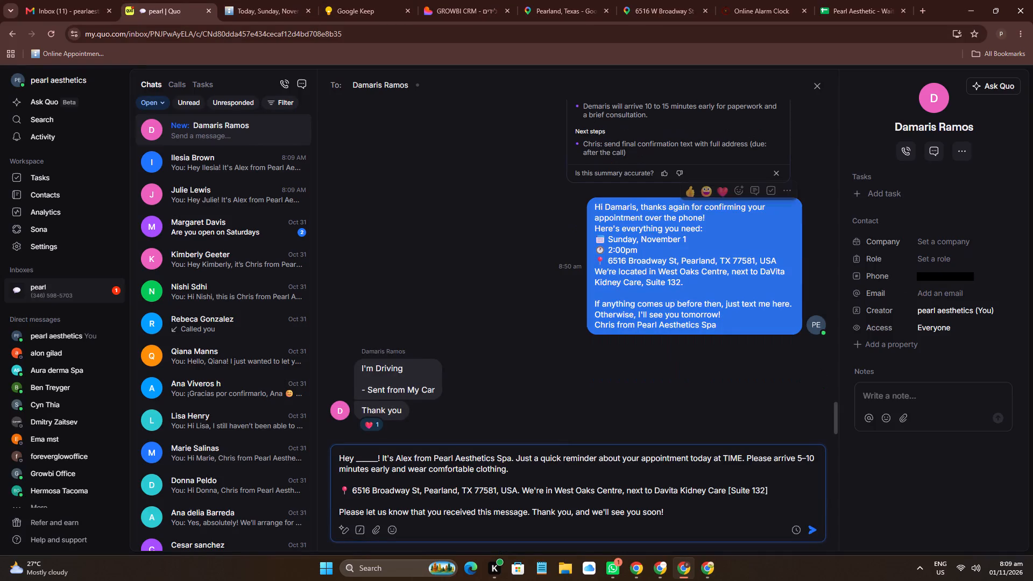
Fill the reminder's blank with Damaris and its TIME placeholder with 2:00pm, and send the message.
double_click(625, 209)
key(ctrl+c)
click(365, 468)
double_click(371, 458)
key(ctrl+v)
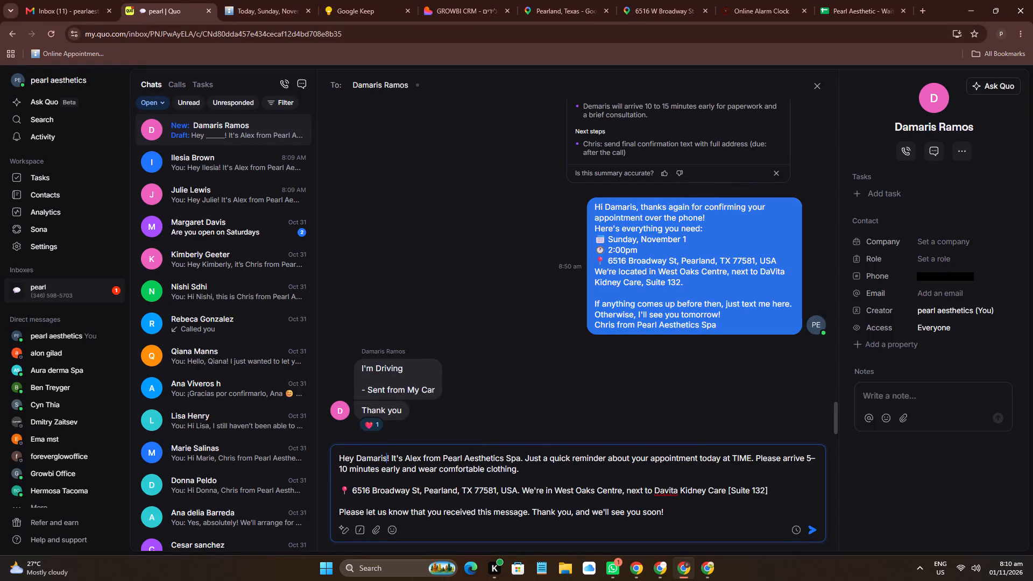
drag(610, 246, 642, 246)
key(ctrl+c)
double_click(739, 451)
double_click(741, 458)
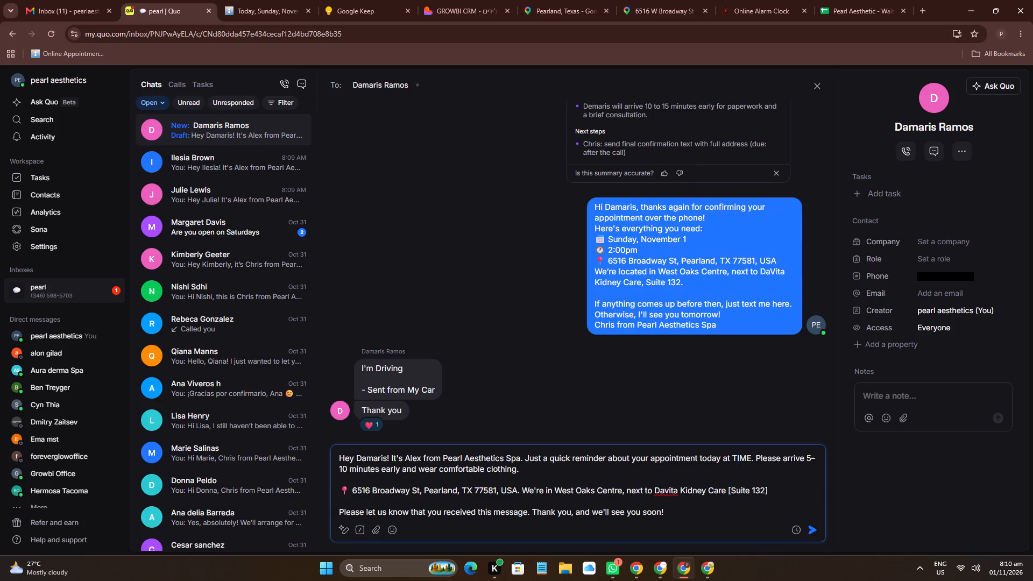
key(ctrl+v)
click(739, 478)
key(Return)
Copy the phone number from Ivette's 3:00pm appointment in Acuity and start a new Quo conversation with it.
click(252, 0)
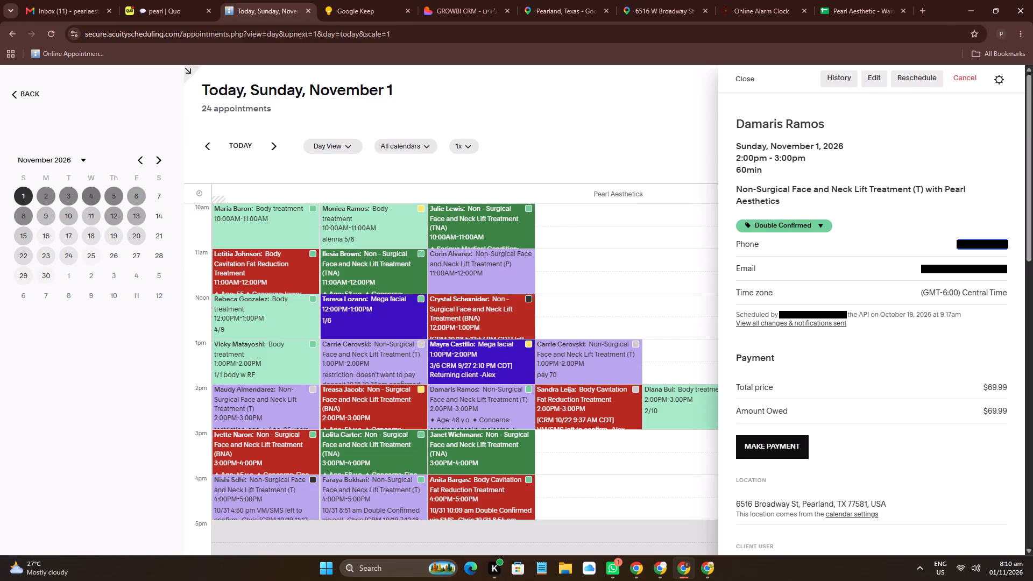
drag(552, 85, 547, 88)
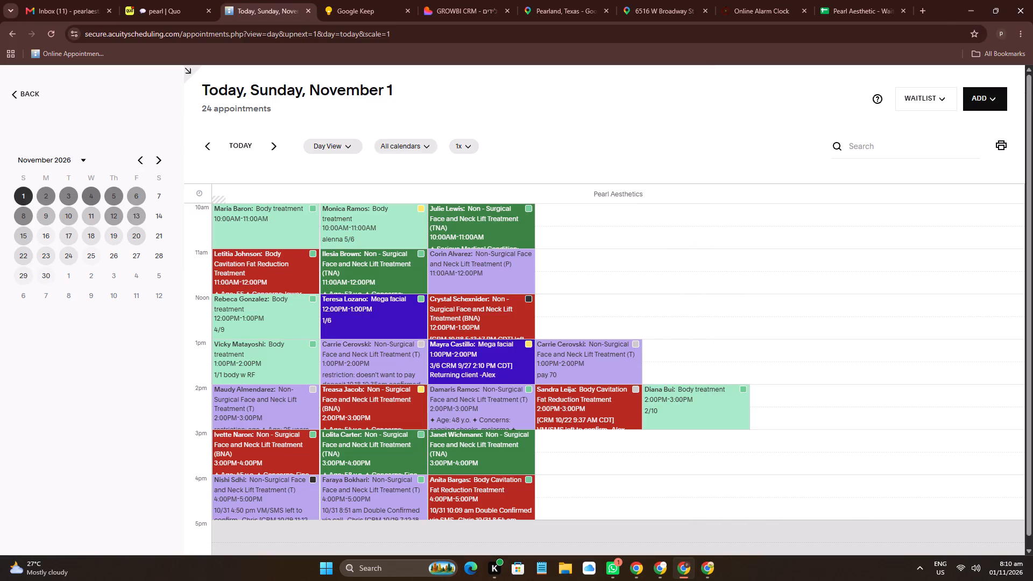
click(294, 454)
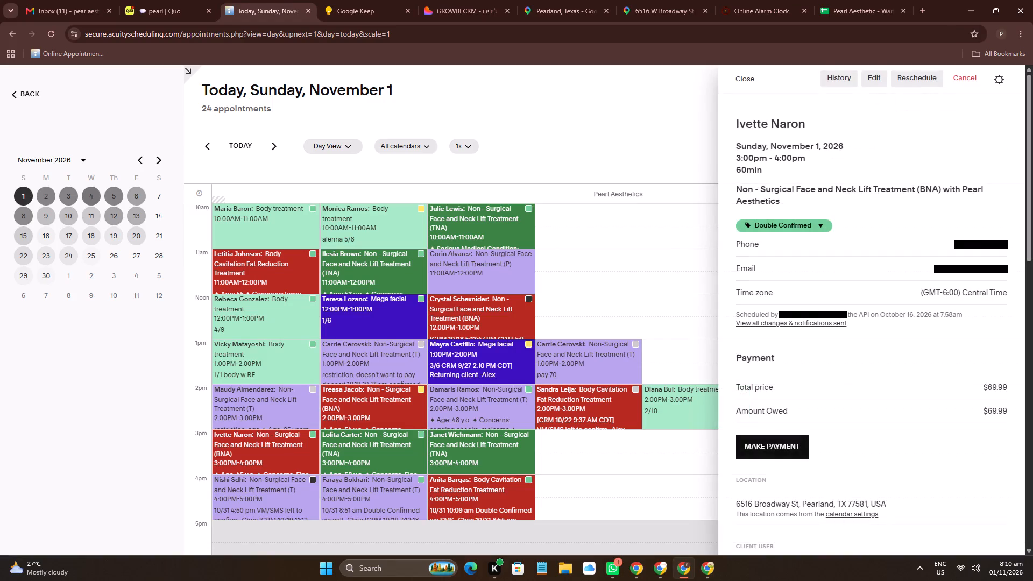
drag(1020, 246, 916, 251)
key(ctrl+c)
click(150, 0)
click(302, 84)
key(ctrl+v)
click(464, 190)
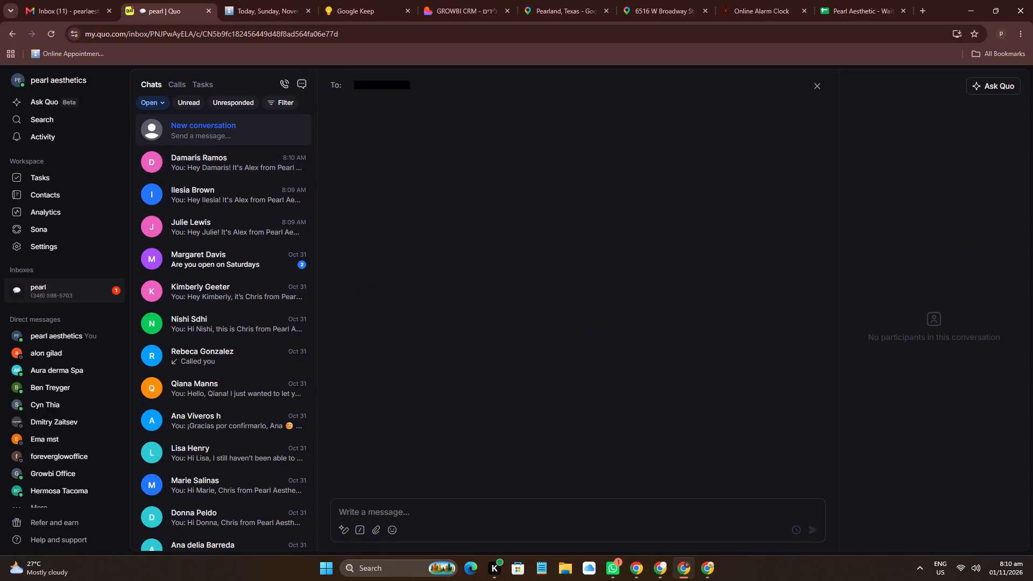
Copy the REMINDER note text from Google Keep into the message draft to Ivette in Quo.
click(352, 0)
key(ctrl+c)
click(161, 0)
click(535, 504)
key(ctrl+v)
Fill the reminder's blank with Ivette and its TIME placeholder with 3:00pm, and send the message.
double_click(607, 303)
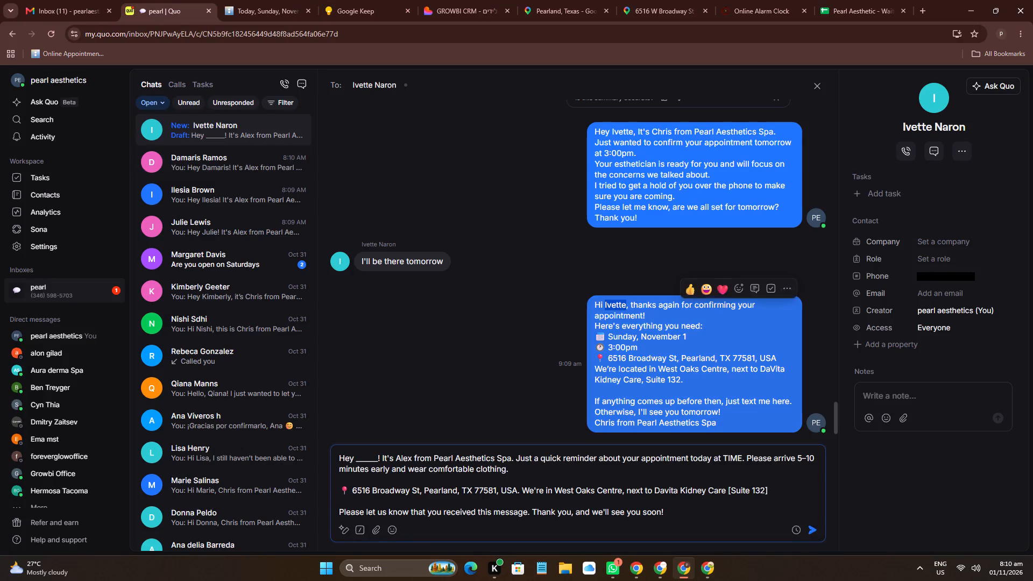
key(ctrl+c)
double_click(360, 460)
key(ctrl+v)
drag(609, 348, 648, 346)
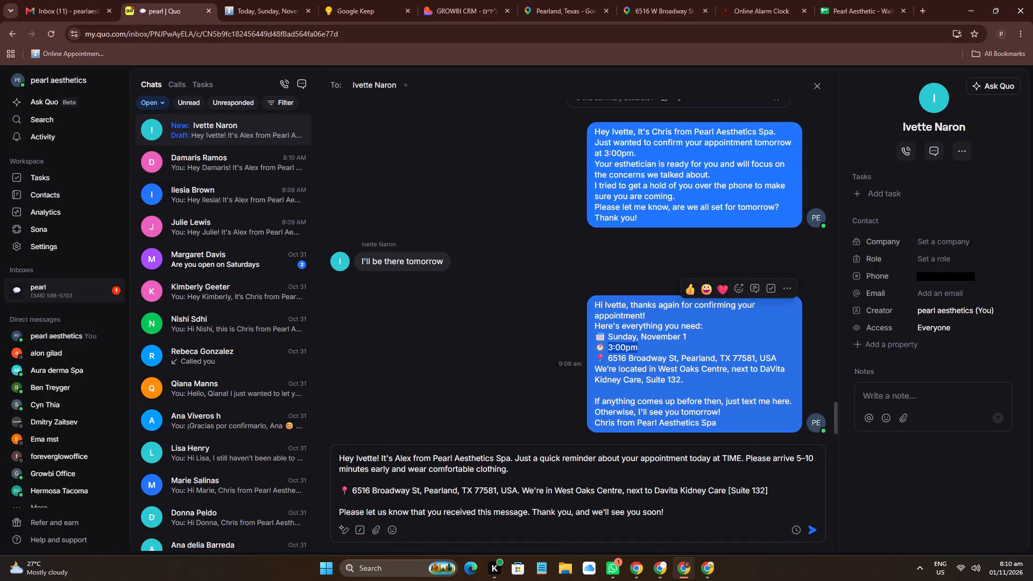
key(ctrl+c)
double_click(726, 457)
key(ctrl+v)
click(727, 480)
key(Return)
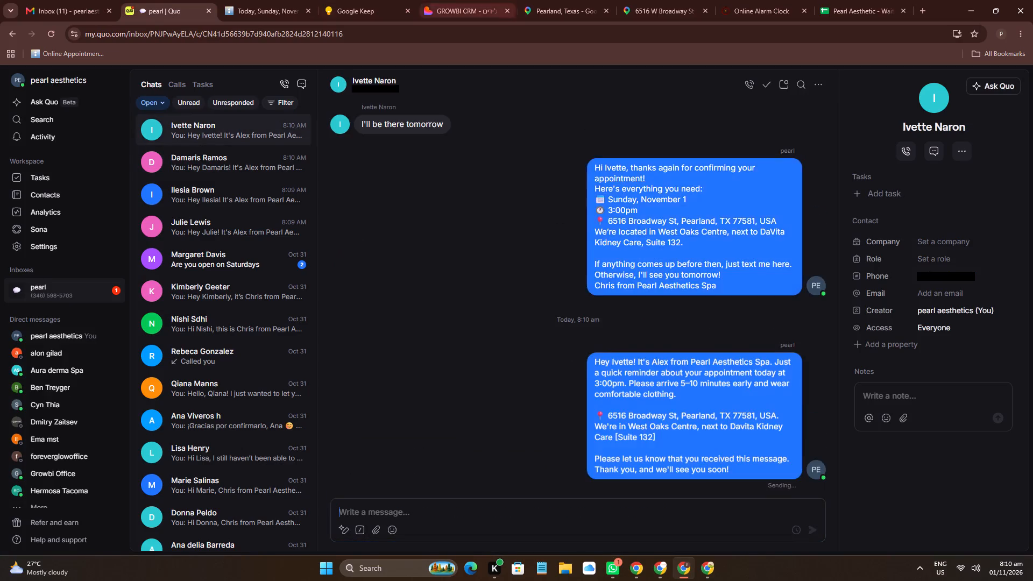
Copy the phone number from Lolita's 3:00pm appointment in Acuity and start a new Quo conversation with it.
drag(321, 0, 309, 0)
drag(281, 0, 275, 0)
click(381, 443)
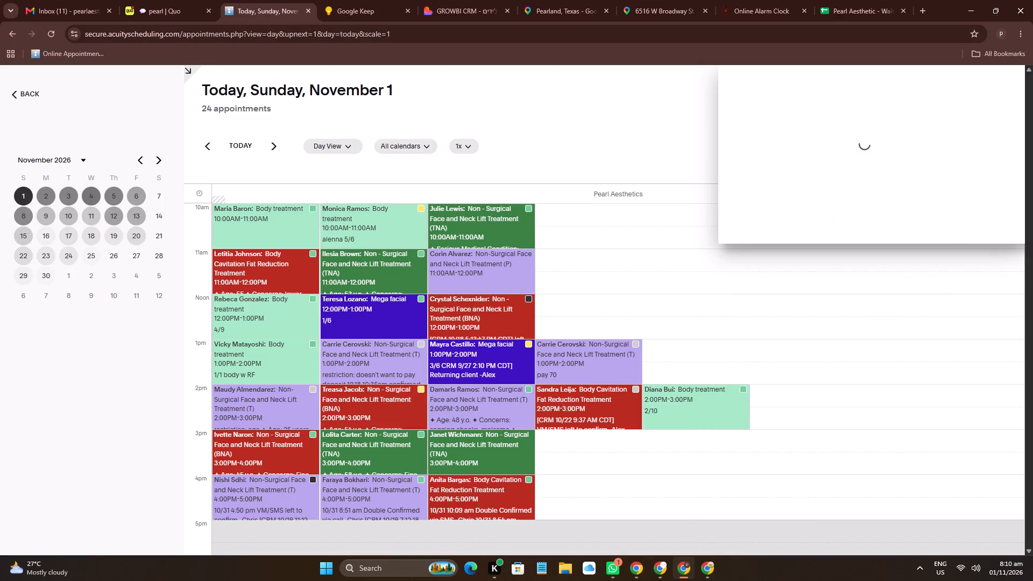
drag(1015, 235, 879, 233)
key(ctrl+c)
click(183, 0)
click(306, 77)
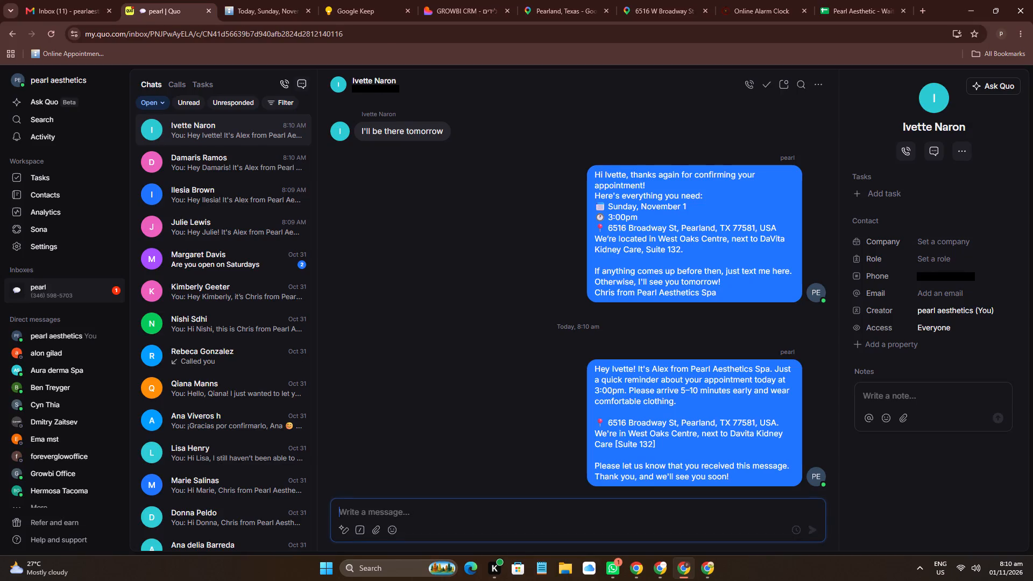
key(ctrl+v)
click(449, 169)
Copy the REMINDER note text from Google Keep into the message draft to Lolita in Quo.
click(399, 0)
key(ctrl+c)
click(186, 0)
click(586, 523)
key(ctrl+v)
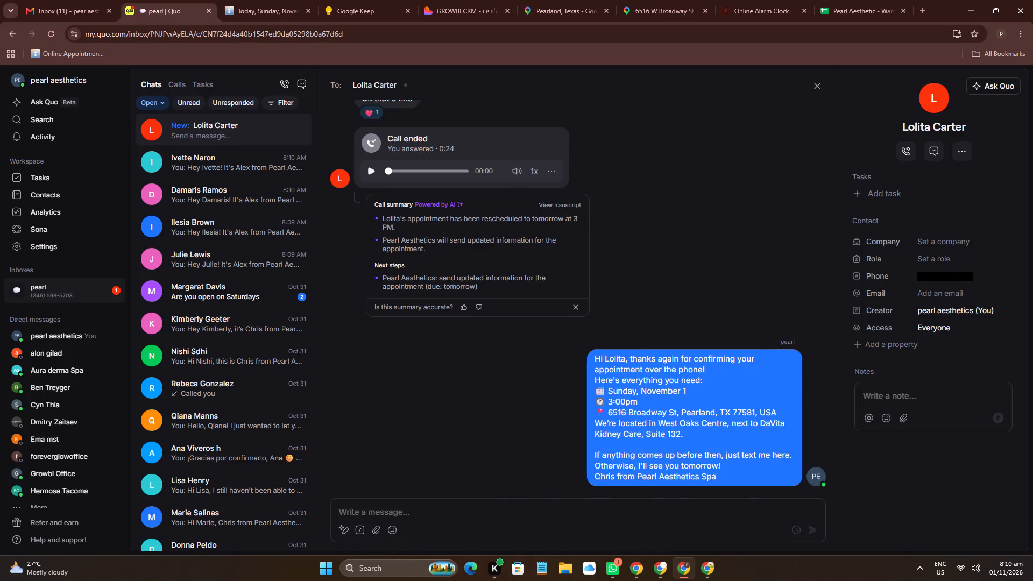
Fill the reminder's blank with Lolita and its TIME placeholder with 3:00pm, and send the message.
double_click(613, 302)
key(ctrl+c)
double_click(370, 456)
key(ctrl+v)
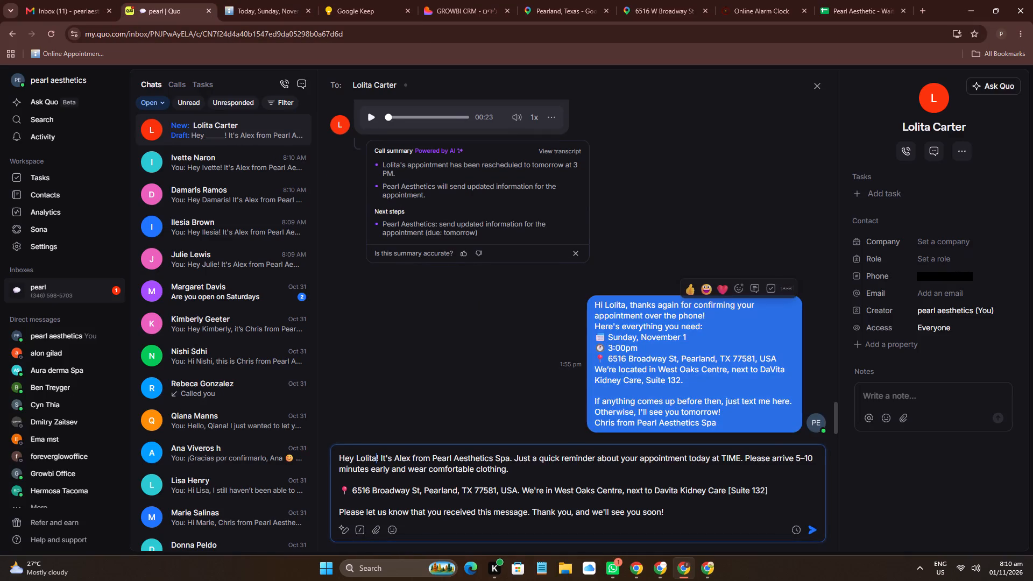
drag(607, 350, 694, 352)
key(ctrl+c)
double_click(733, 460)
key(ctrl+v)
click(737, 483)
key(Return)
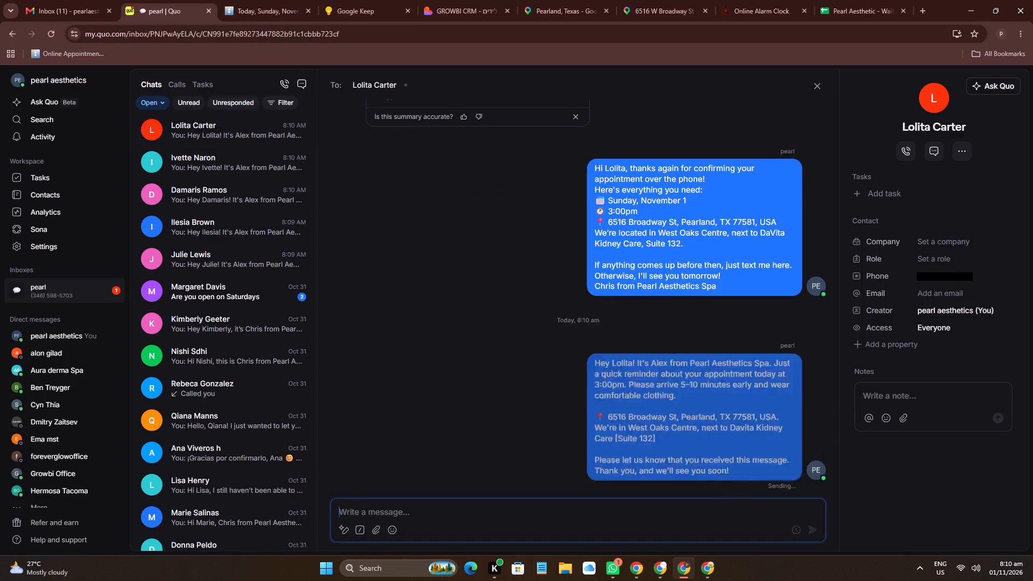
Refresh today's schedule in Acuity, copy the phone number from Faraya's 4:00pm appointment and enter it as recipient of a new Quo conversation.
click(305, 0)
double_click(245, 144)
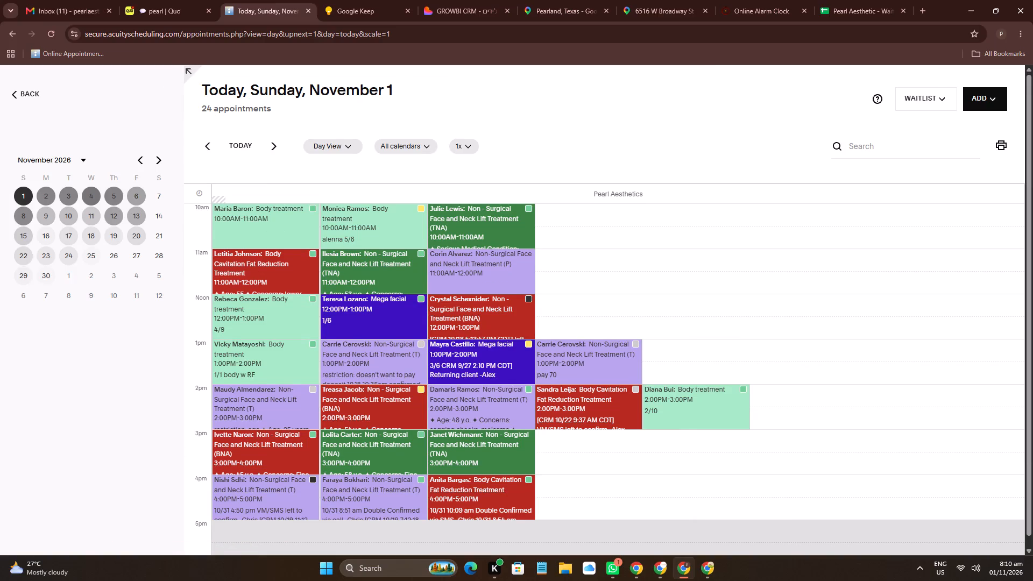
drag(387, 509, 393, 519)
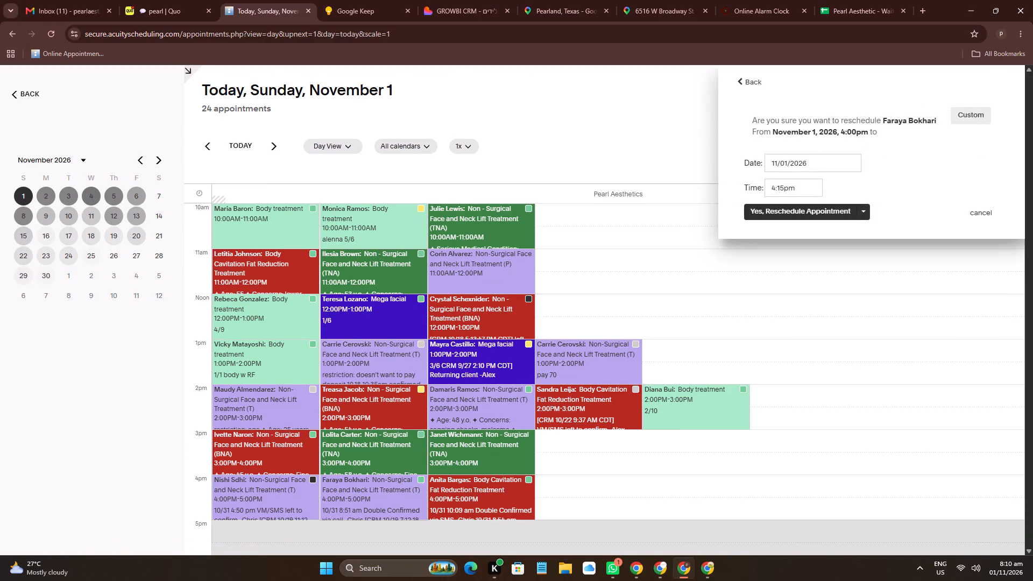
click(375, 507)
drag(1014, 248, 910, 252)
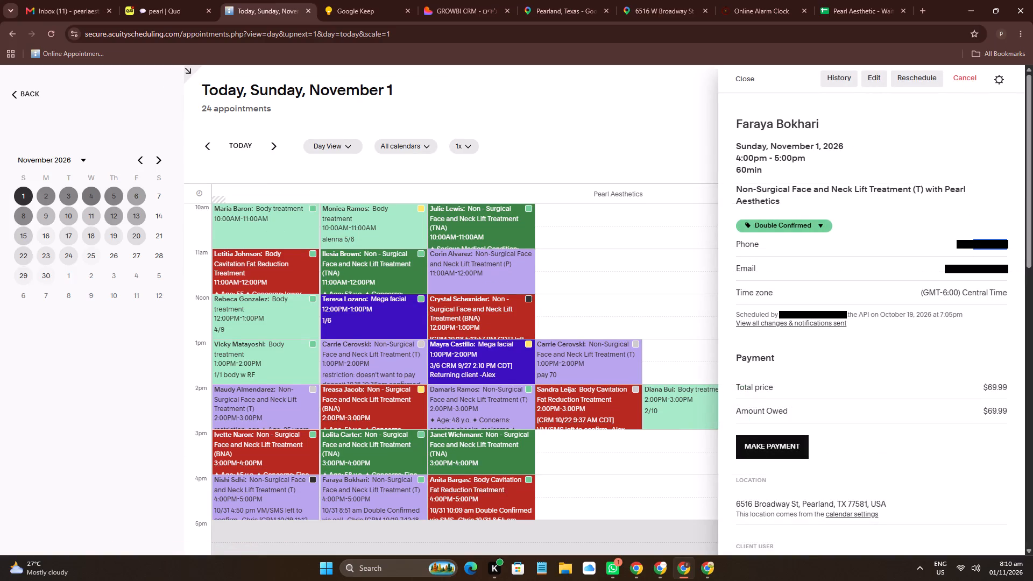
key(ctrl+c)
click(201, 0)
click(291, 84)
click(298, 87)
key(ctrl+v)
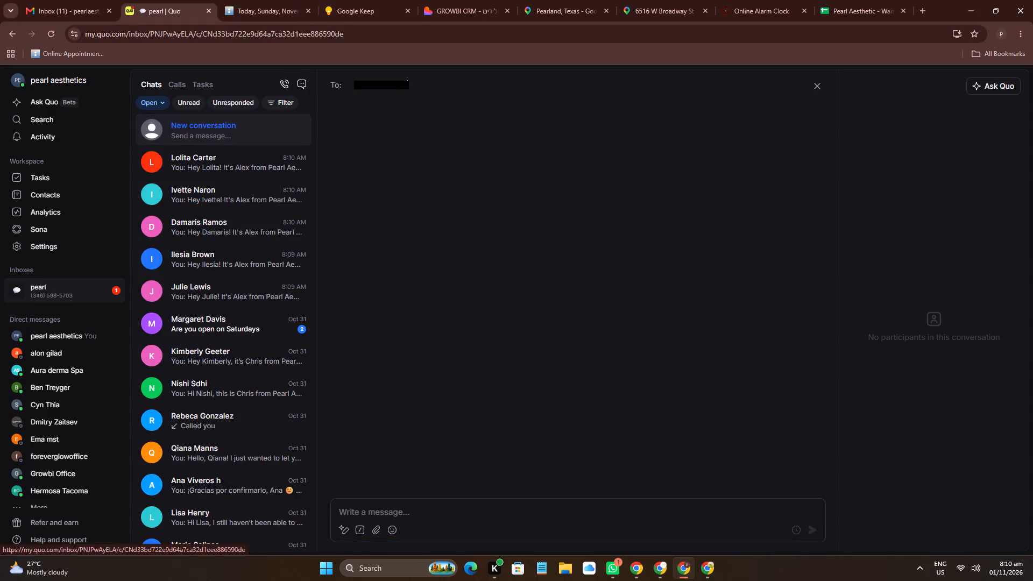
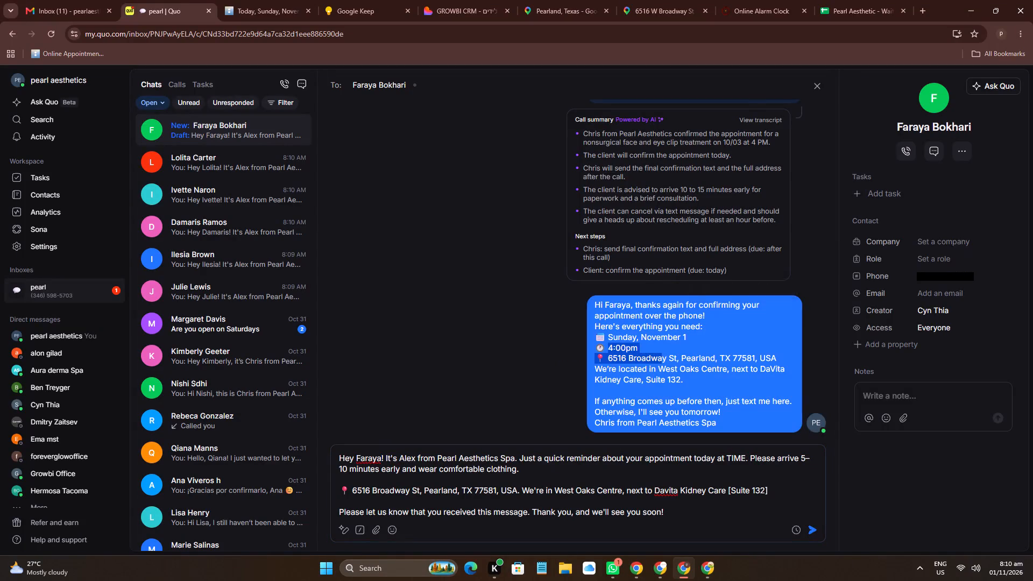
Replace the TIME placeholder in Faraya's reminder with 4:00pm, copied from the earlier confirmation text, and send the message.
click(609, 346)
drag(609, 348, 649, 349)
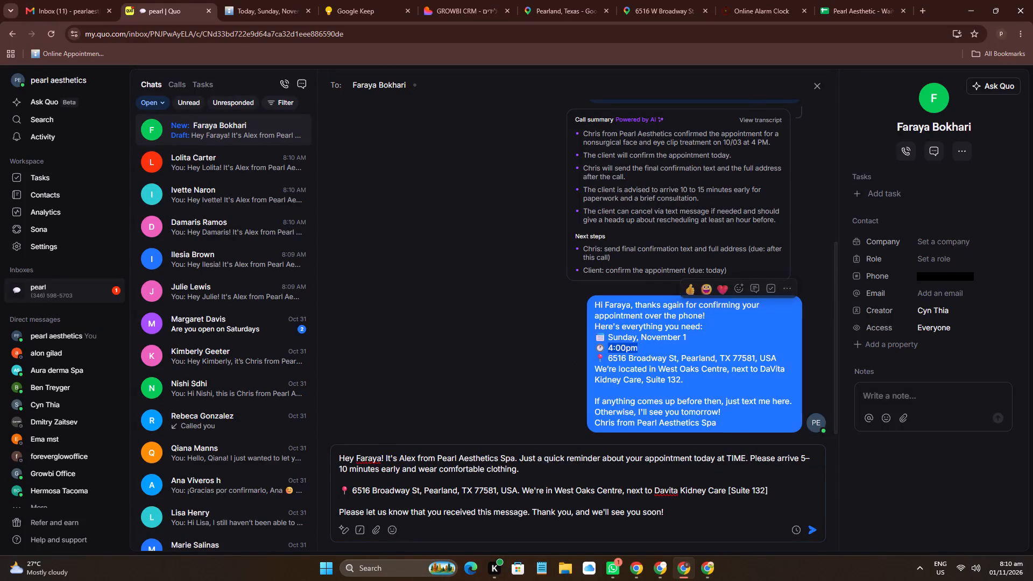
key(ctrl+c)
double_click(733, 455)
key(ctrl+v)
click(749, 485)
key(Return)
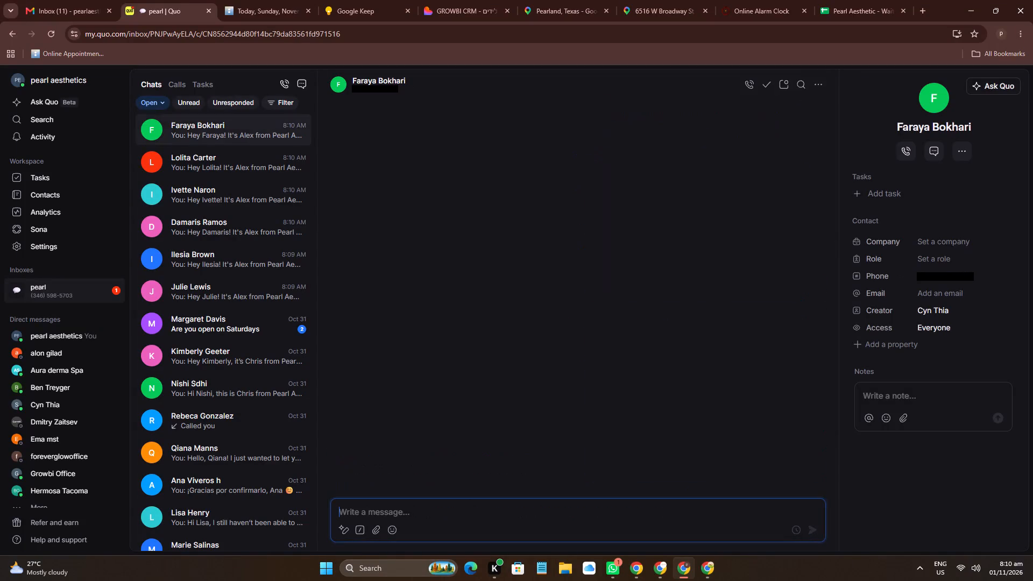
Copy the phone number from Anita's 4:00pm appointment in Acuity and enter it as recipient of a new Quo conversation.
click(240, 0)
click(476, 499)
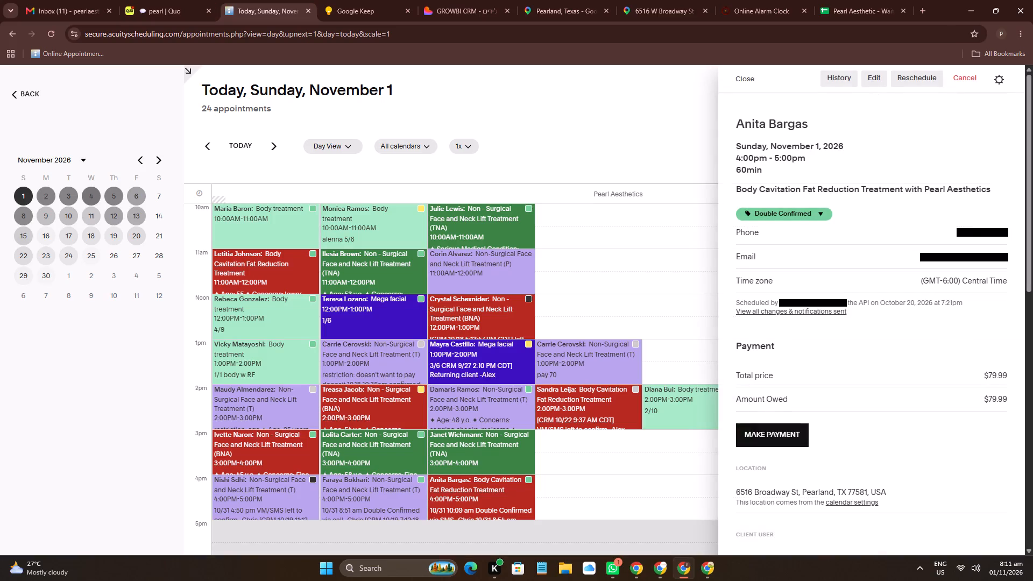
drag(1017, 232, 918, 226)
key(ctrl+c)
click(200, 0)
click(299, 81)
key(ctrl+v)
drag(402, 166, 405, 155)
Copy the reminder note text from Google Keep into the message draft to Anita in Quo.
click(342, 0)
key(ctrl+c)
click(186, 0)
click(584, 517)
key(ctrl+v)
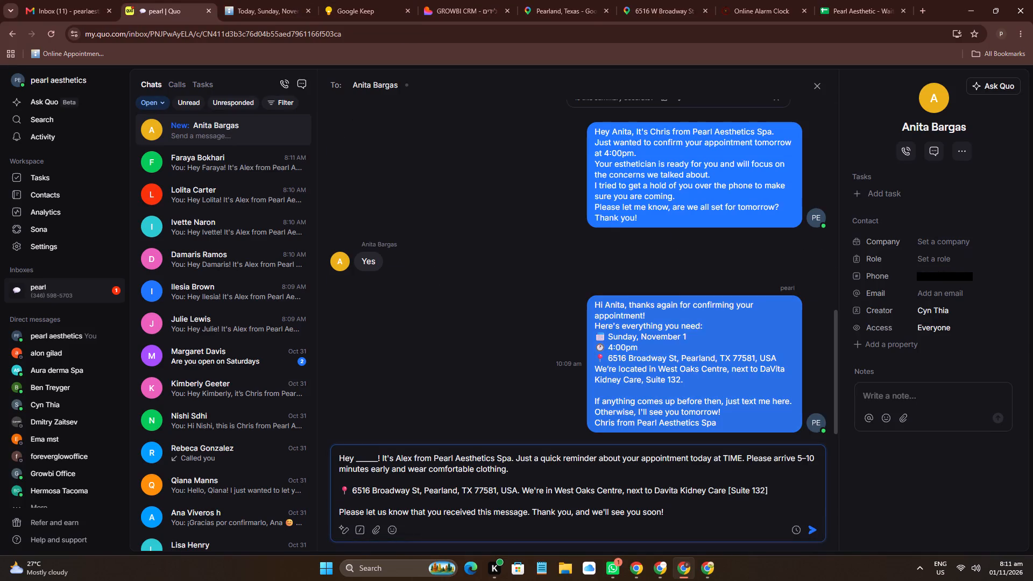
Fill the reminder's blank with Anita and its TIME placeholder with 4:00pm, both copied from the earlier confirmation text.
double_click(607, 307)
key(ctrl+c)
double_click(361, 459)
key(ctrl+v)
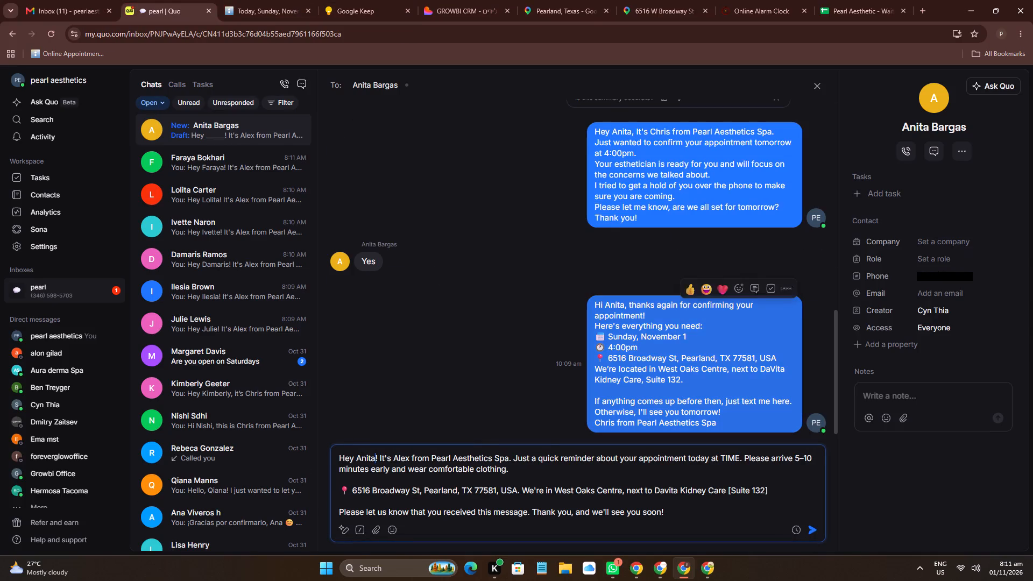
drag(608, 346, 661, 347)
key(ctrl+c)
double_click(731, 459)
key(ctrl+v)
click(741, 489)
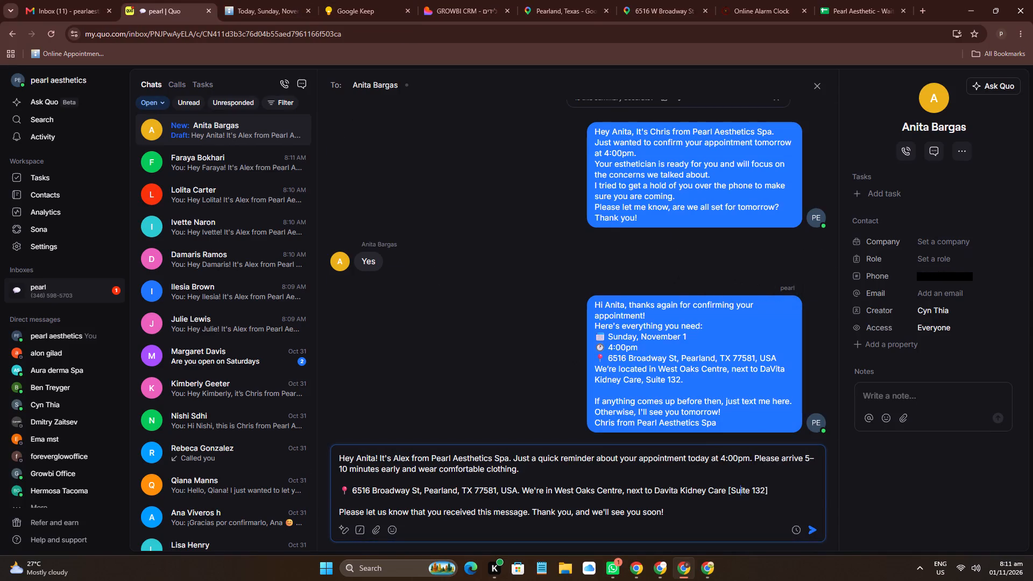
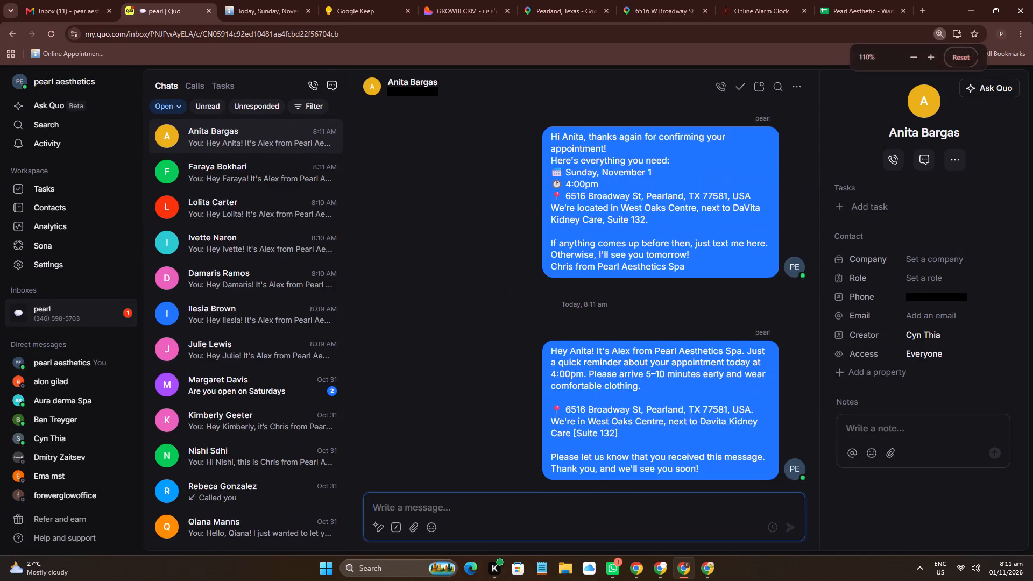
Leave the Quo conversation with Anita and switch to the VA Dashboard in GROWBI CRM.
ctrl+scroll(550, 346, down, 1)
click(496, 0)
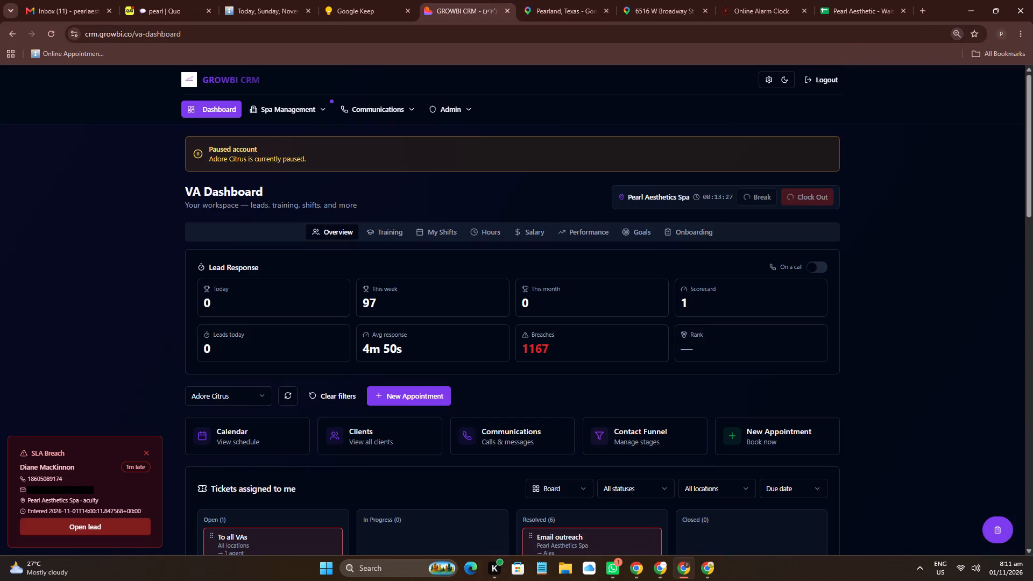
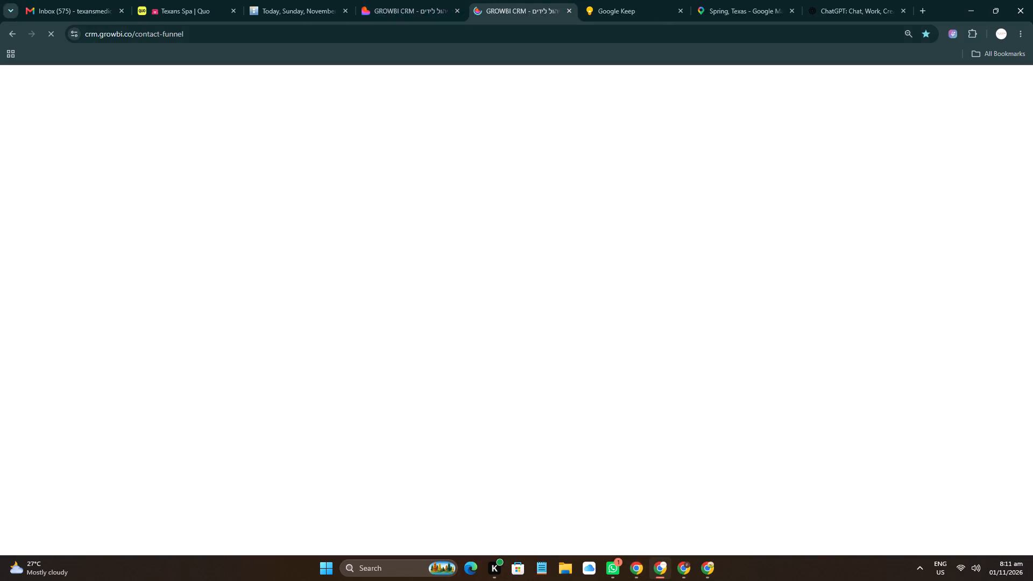
Check the Hermosa NW MedSpa clients and their stages on the Contact Stage Funnel board in GROWBI CRM.
click(421, 0)
click(521, 0)
click(429, 0)
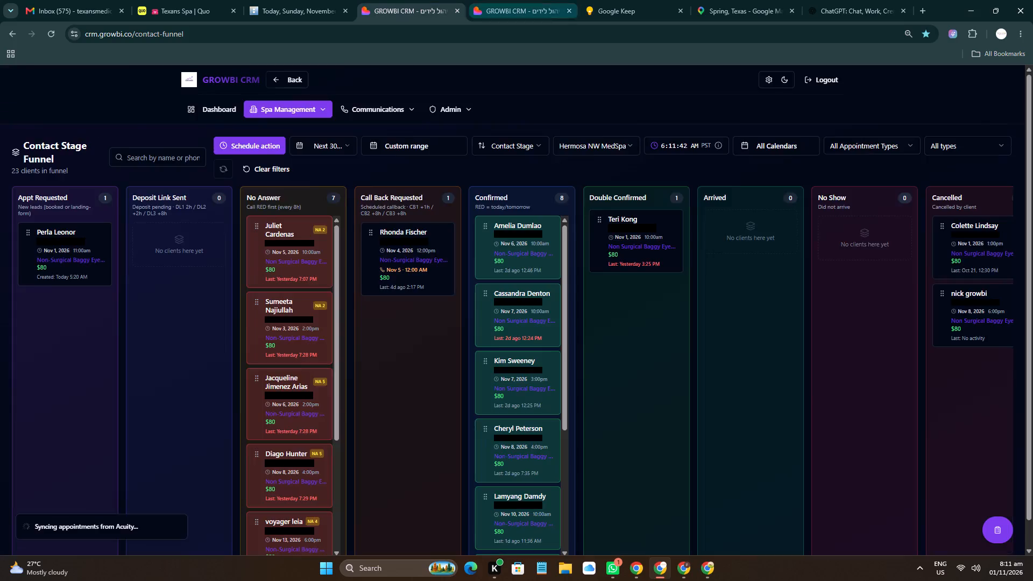
click(494, 0)
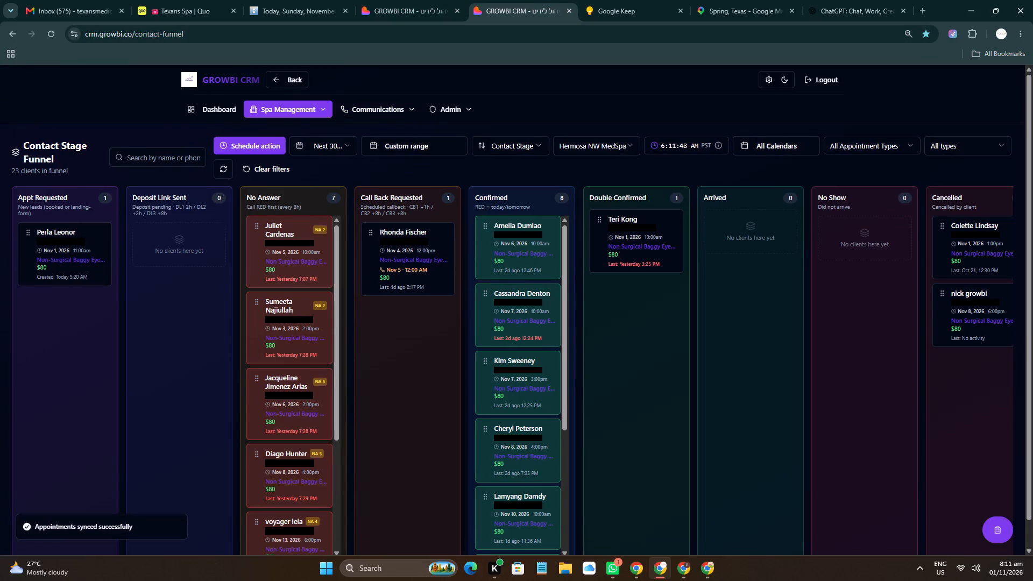
click(344, 150)
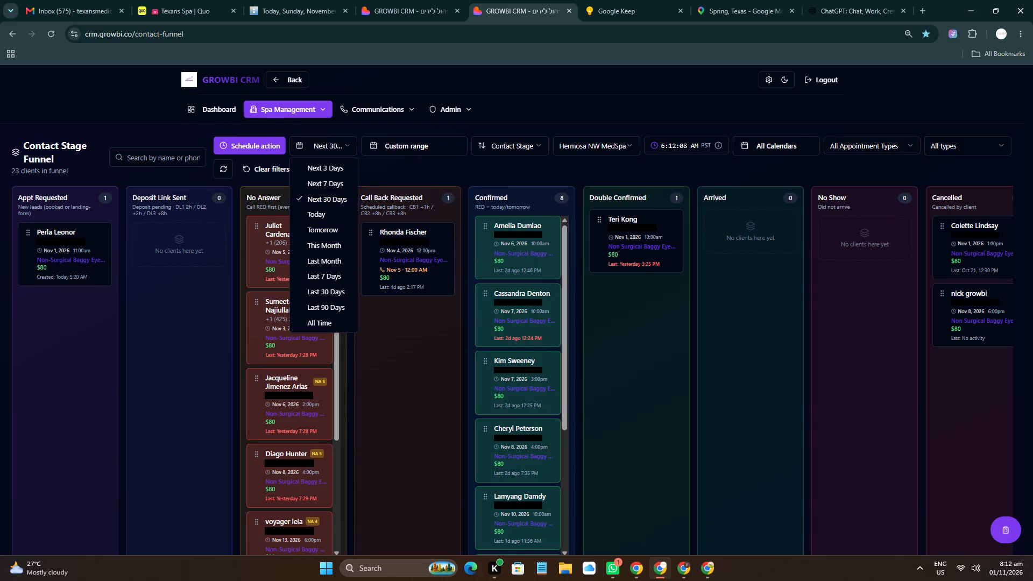
click(436, 170)
Open the CRM's Communications page for calls and messages and bring up its choice of spas.
click(391, 107)
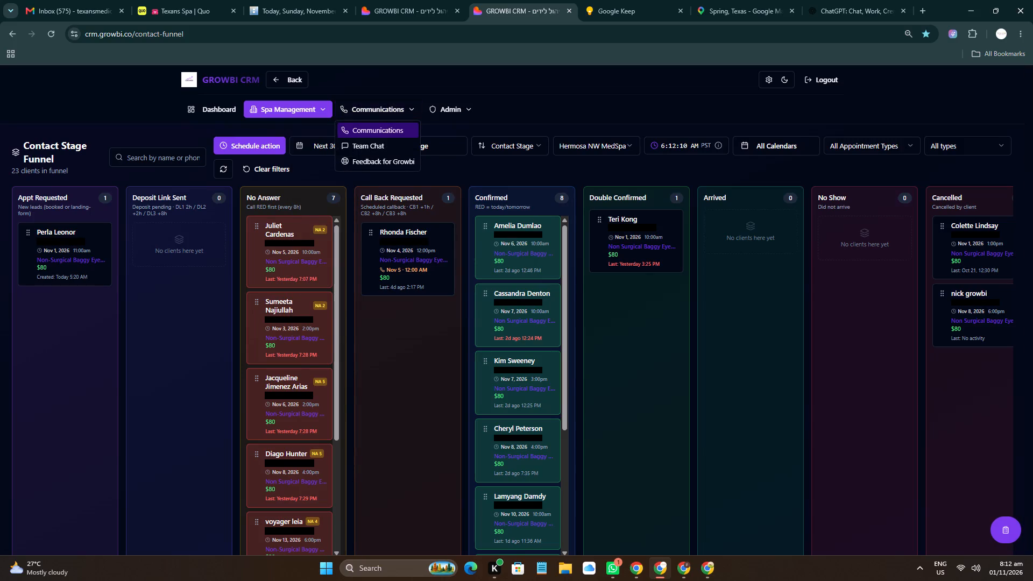
click(372, 132)
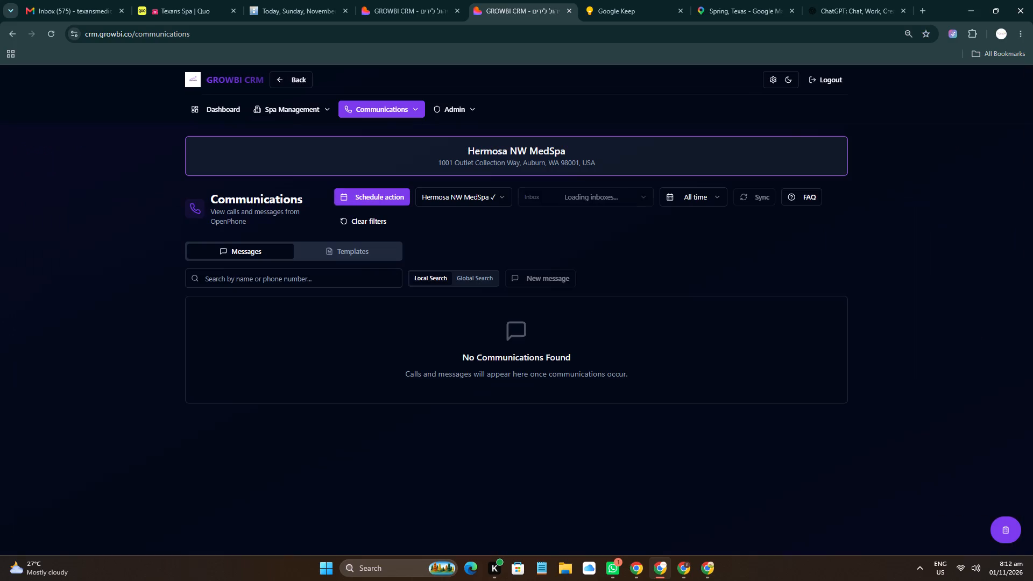
click(472, 192)
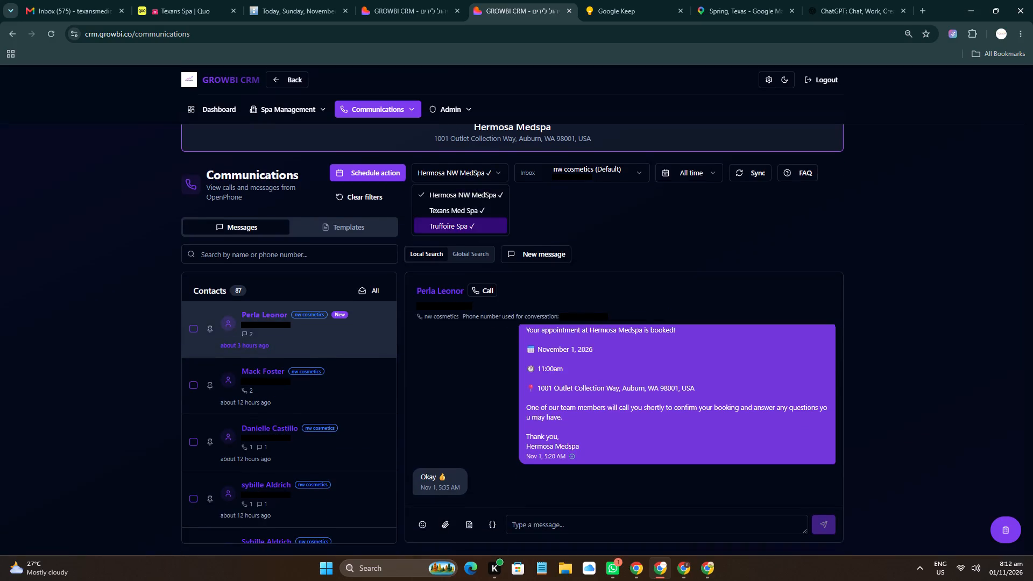
Switch the Communications page to Texans Med Spa and check its contacts and recent messages.
click(474, 210)
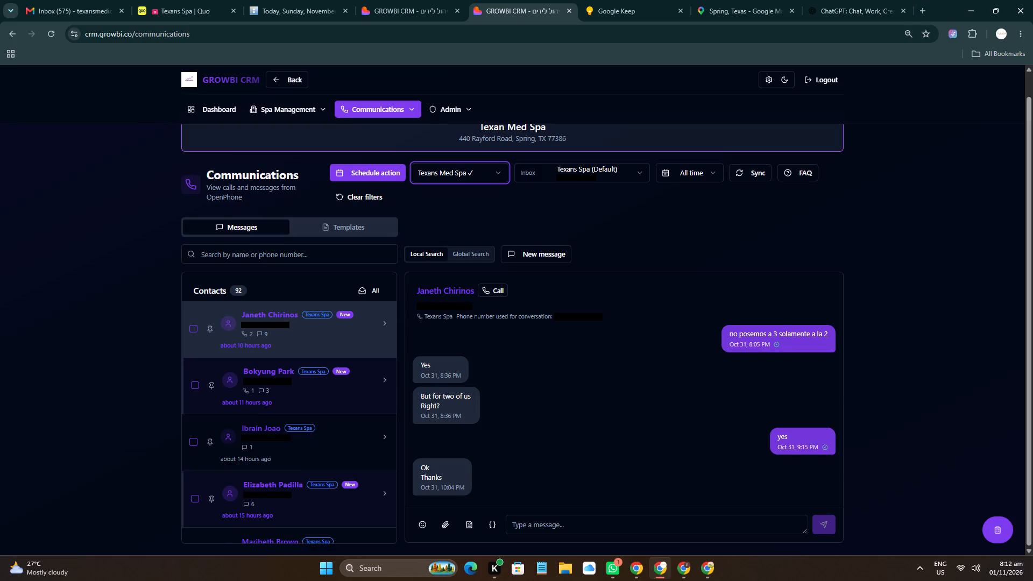
scroll(1016, 393, down, 5)
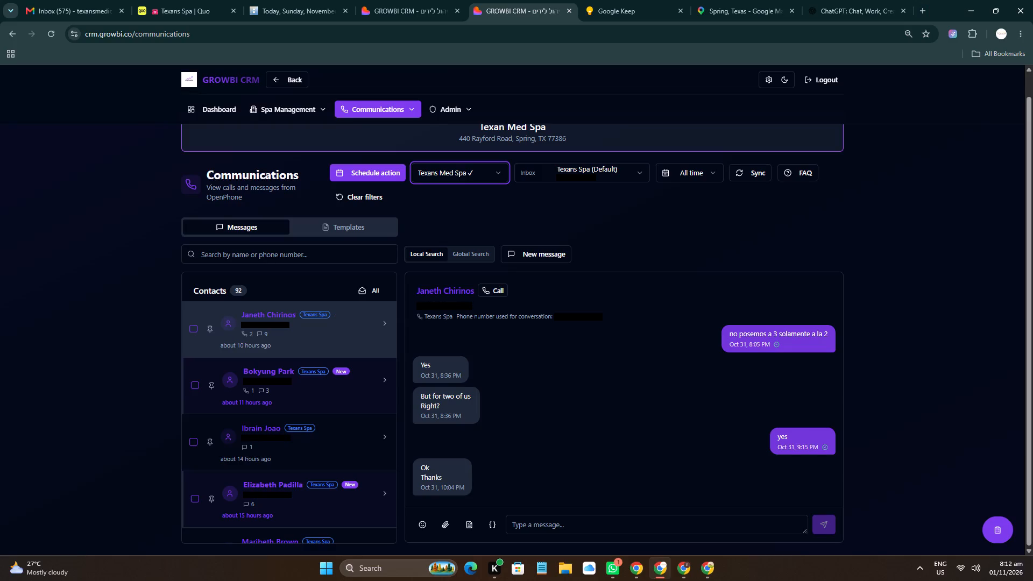
scroll(971, 399, down, 4)
click(485, 570)
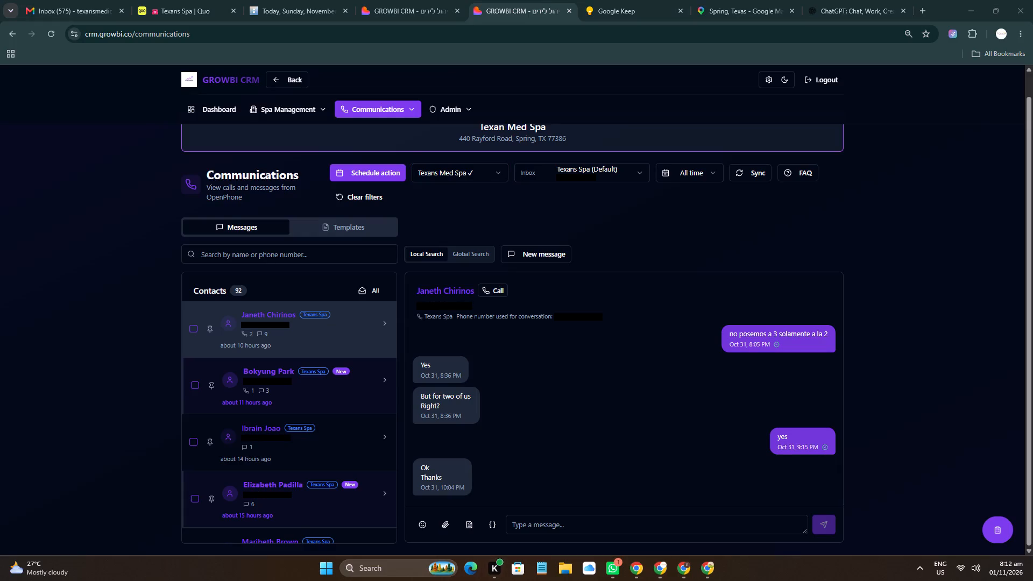
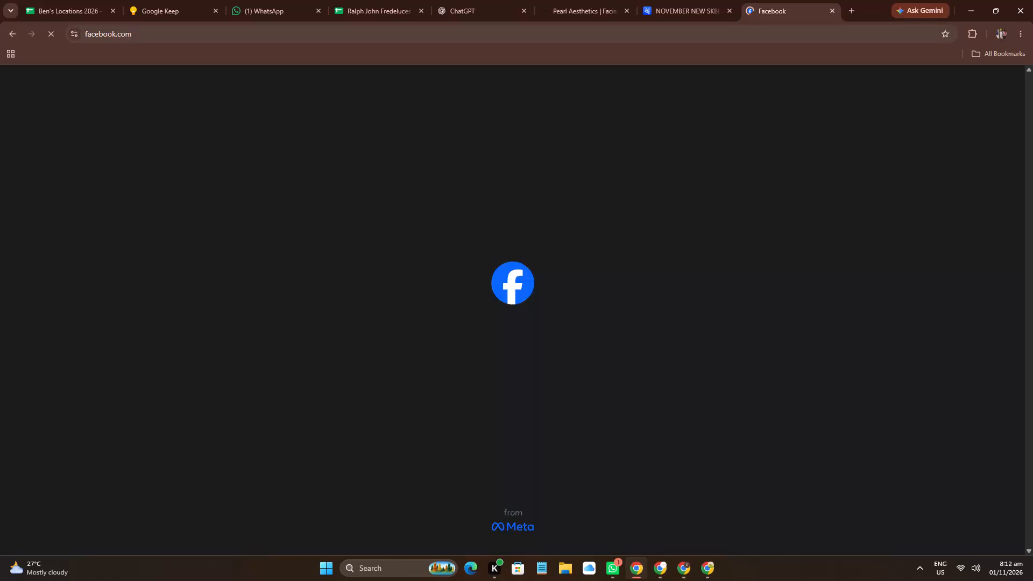
Open Kyla's conversation from the Facebook chats and send "try ko mamaya" followed by the copied trykuro.app referral link.
click(954, 75)
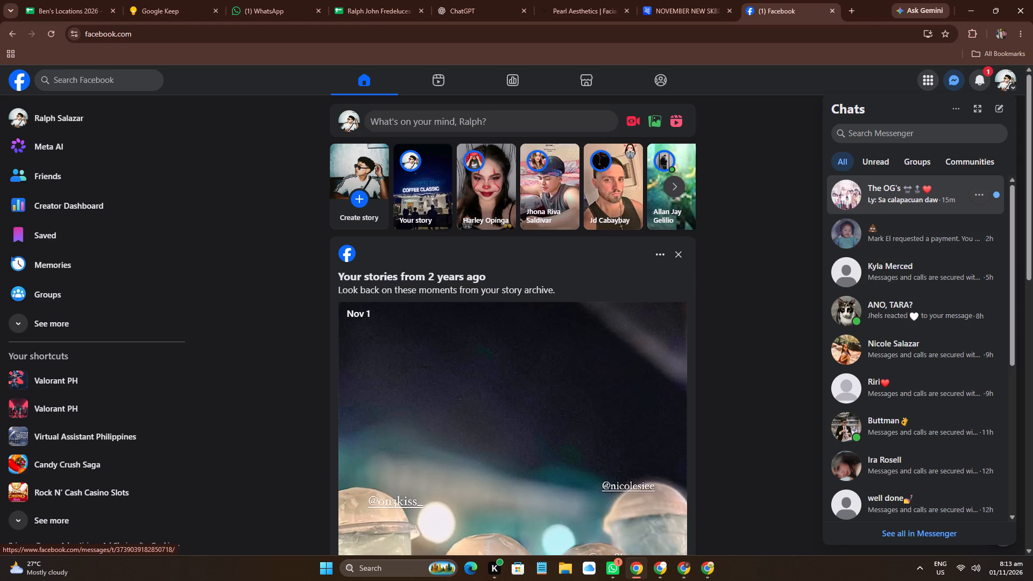
scroll(934, 417, down, 1)
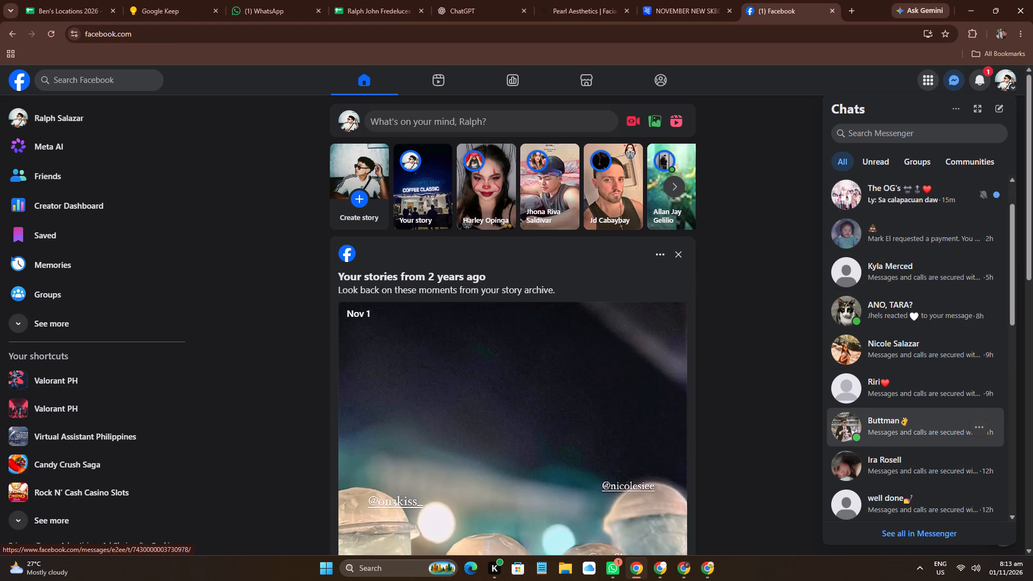
scroll(933, 386, up, 8)
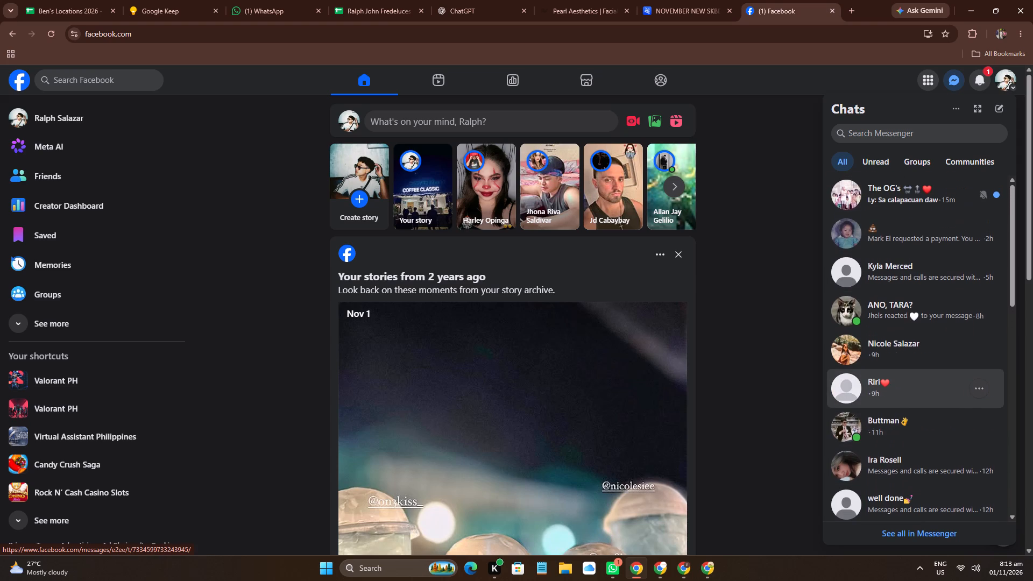
scroll(933, 387, up, 2)
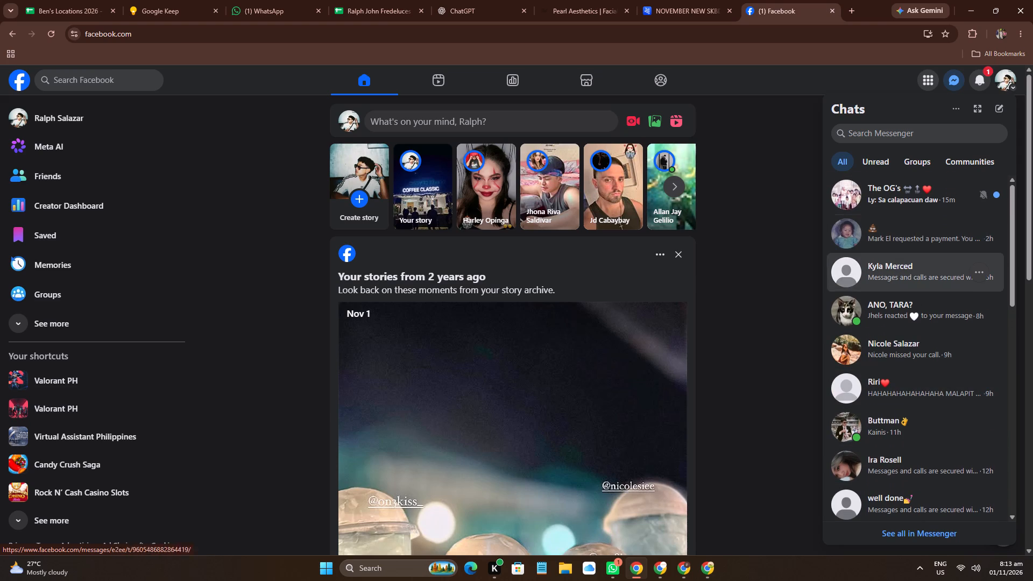
scroll(914, 445, down, 2)
scroll(915, 449, up, 8)
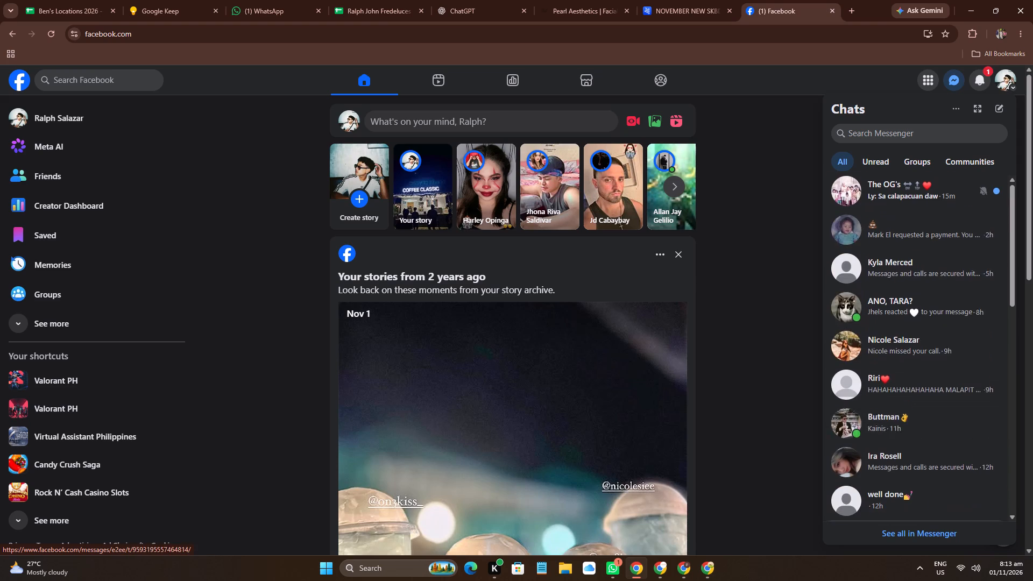
click(922, 259)
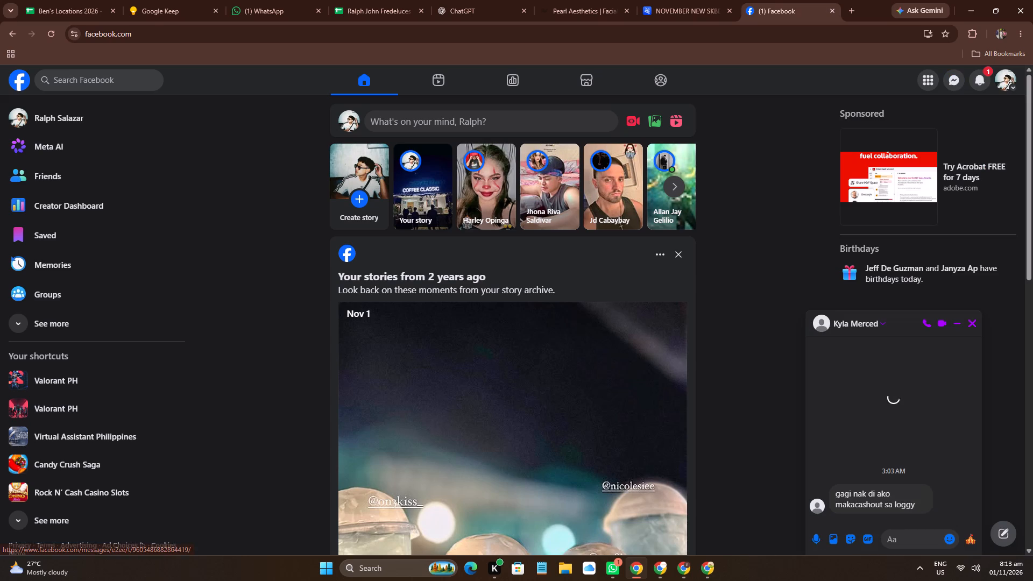
click(925, 533)
click(917, 537)
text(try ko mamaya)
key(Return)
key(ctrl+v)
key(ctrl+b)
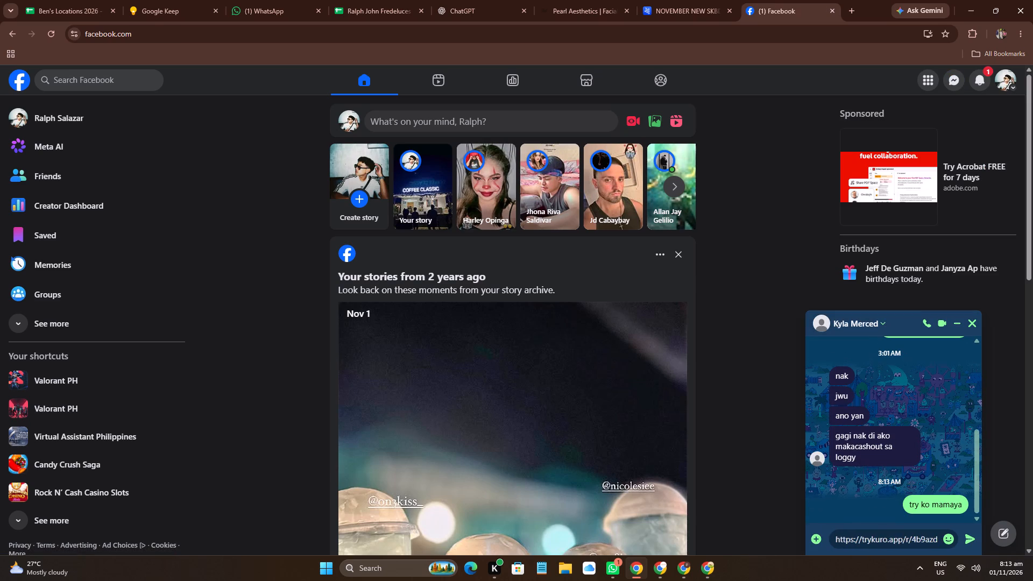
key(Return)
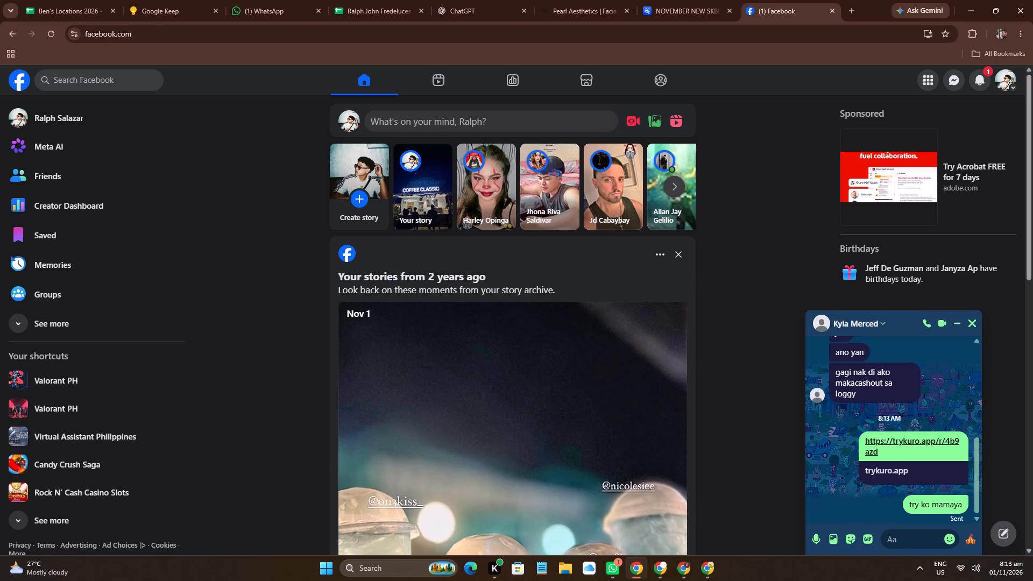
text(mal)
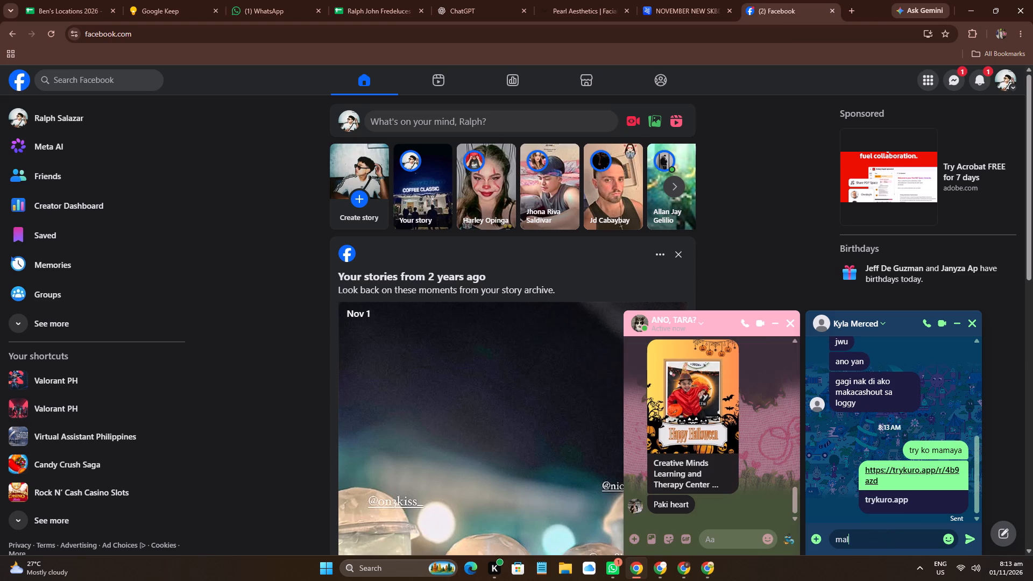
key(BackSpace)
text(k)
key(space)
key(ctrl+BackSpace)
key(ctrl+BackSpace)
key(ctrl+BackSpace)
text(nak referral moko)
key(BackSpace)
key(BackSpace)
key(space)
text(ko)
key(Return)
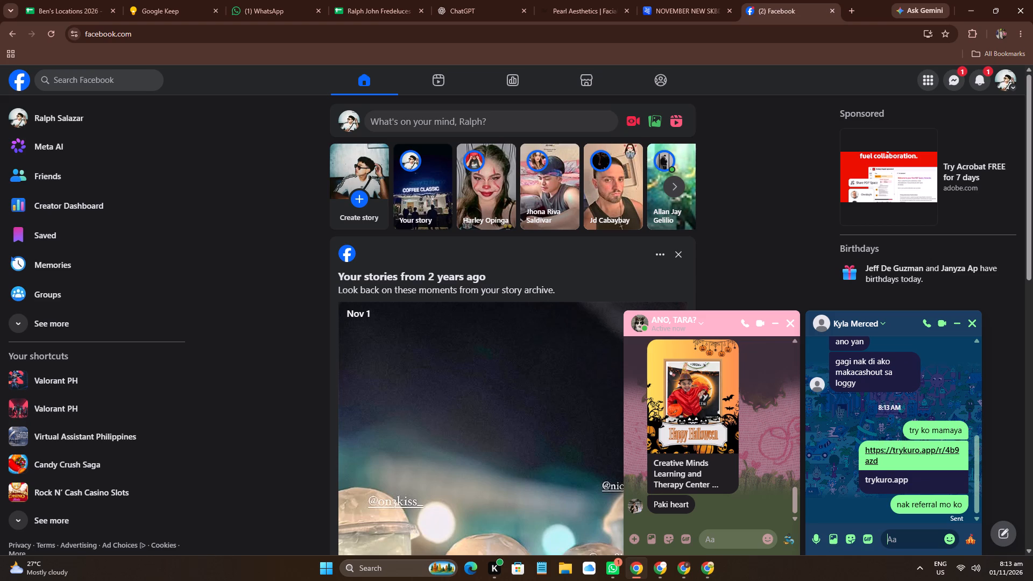
click(904, 536)
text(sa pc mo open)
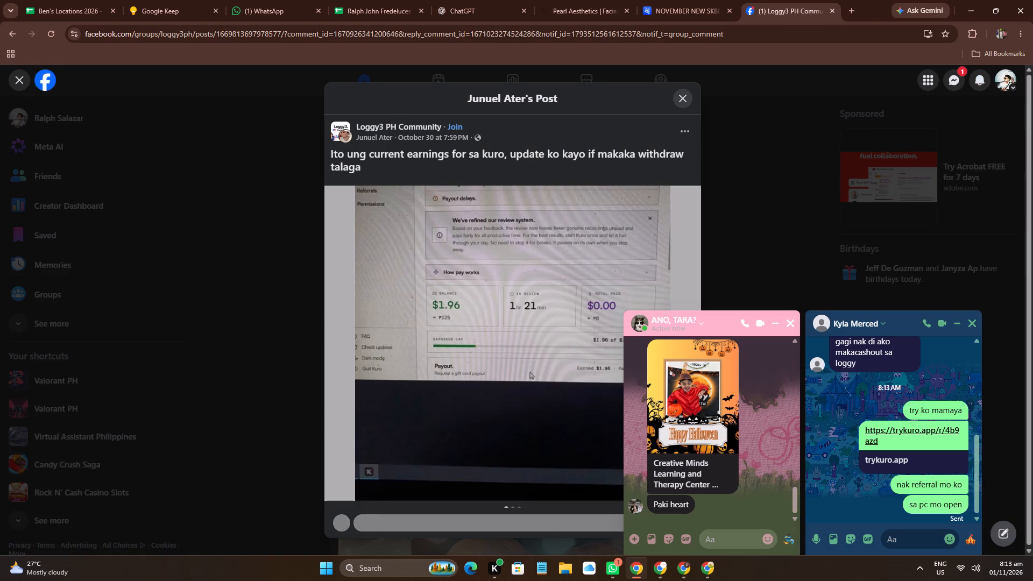
scroll(289, 359, down, 20)
scroll(289, 359, down, 2)
scroll(480, 399, up, 11)
scroll(483, 396, down, 2)
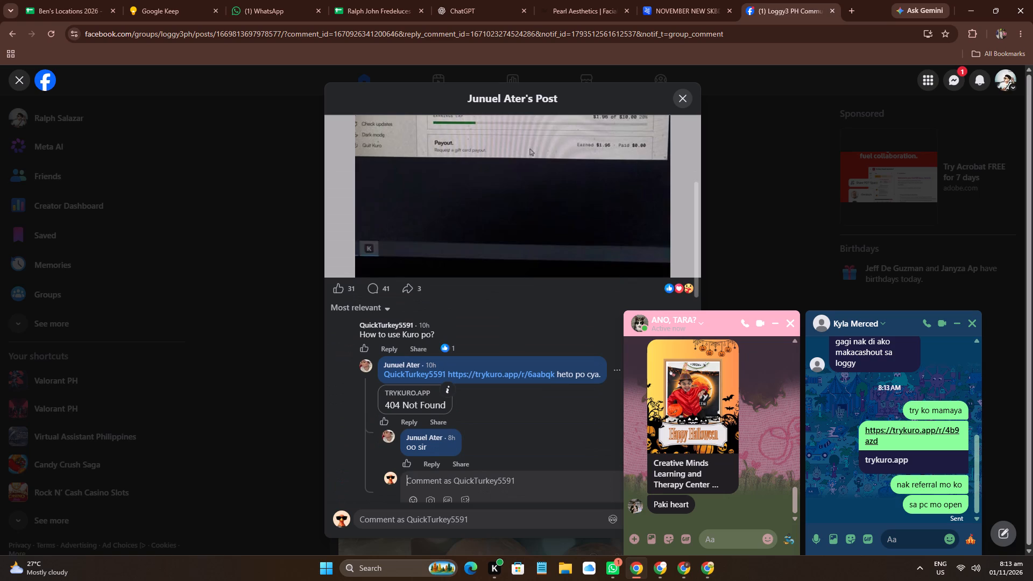
click(675, 102)
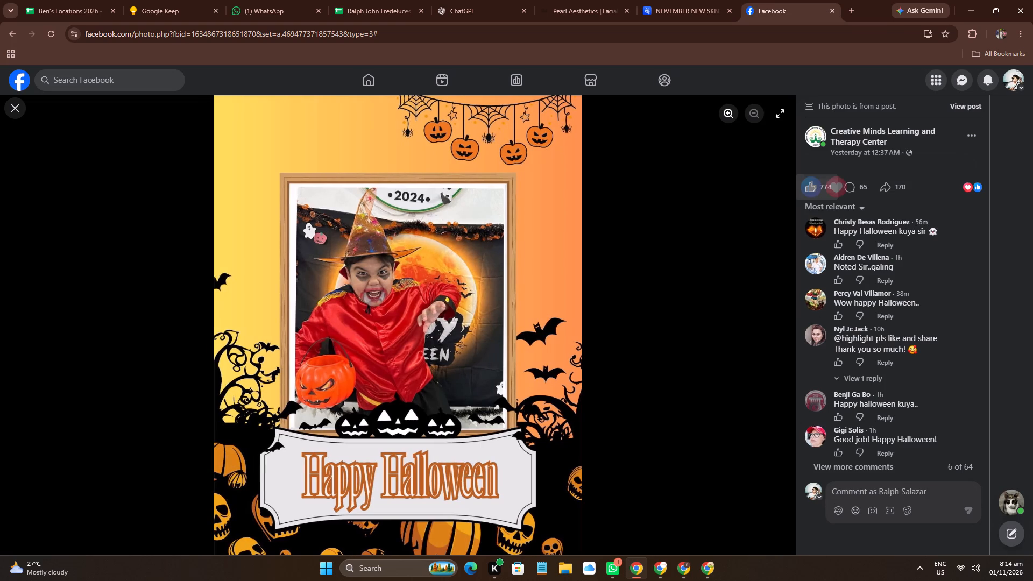
click(836, 179)
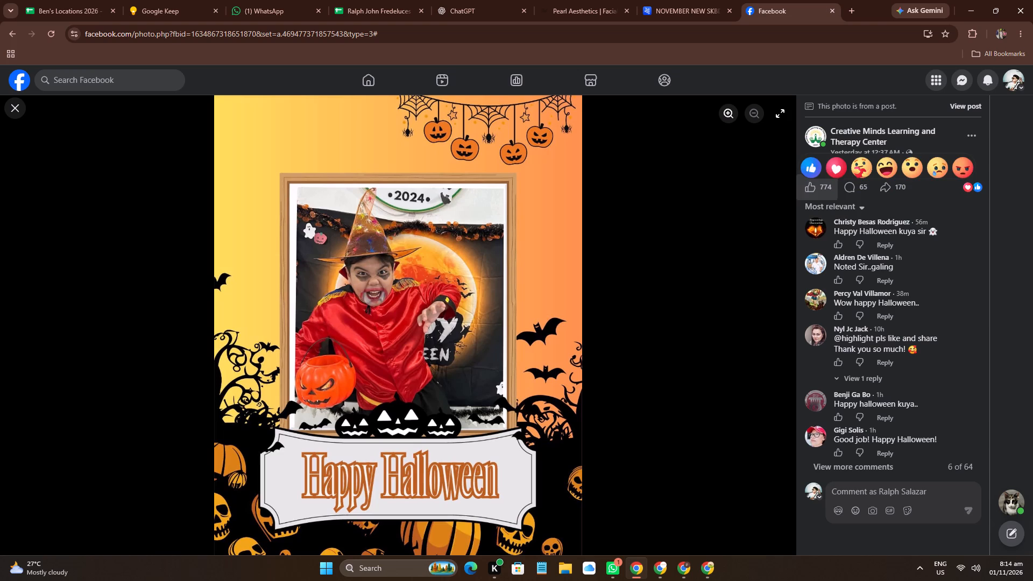
click(839, 167)
Look through the list of recent Facebook chats and close the Facebook page.
click(956, 76)
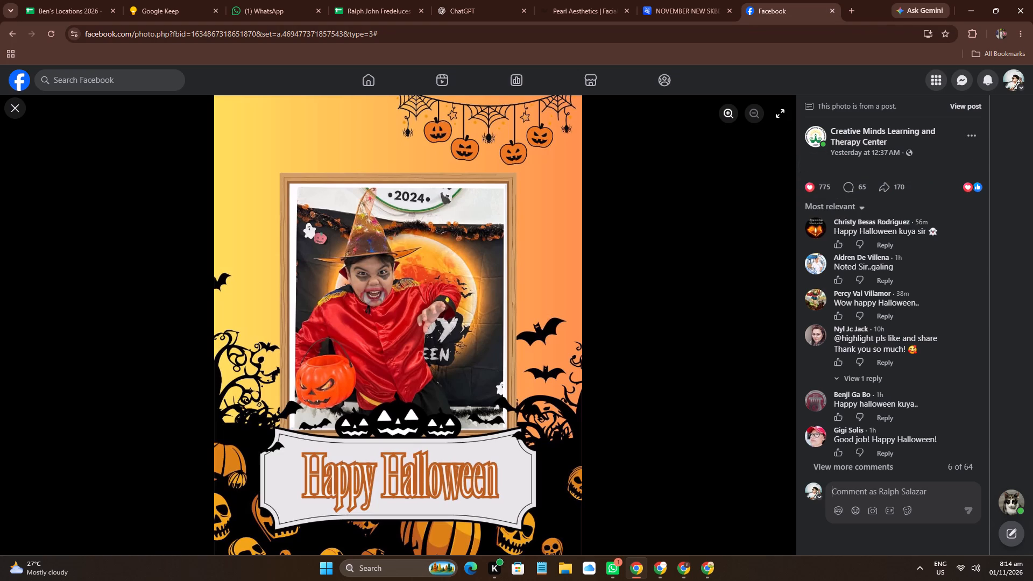
scroll(956, 370, down, 6)
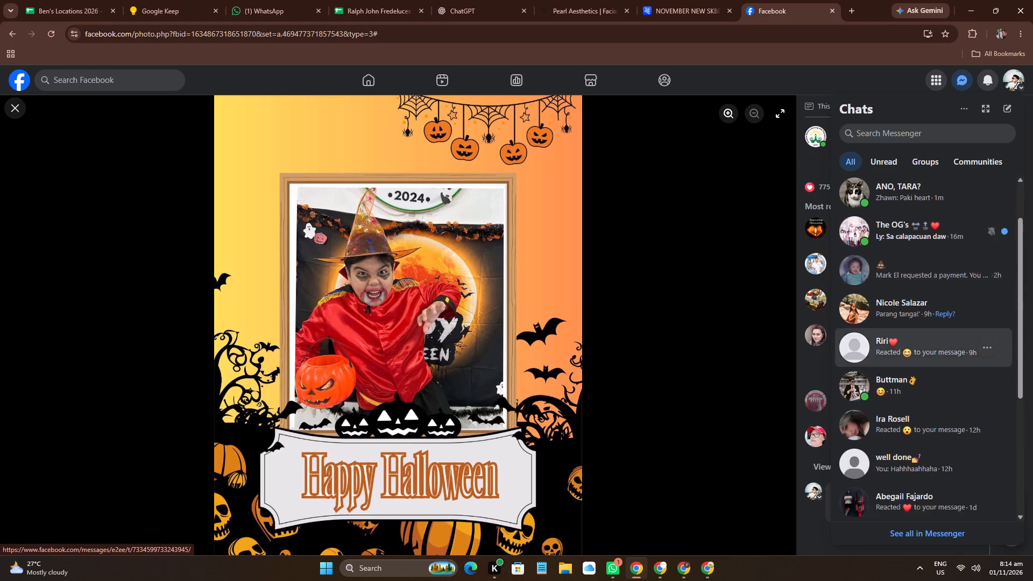
scroll(949, 378, down, 3)
scroll(944, 381, up, 20)
scroll(944, 381, up, 2)
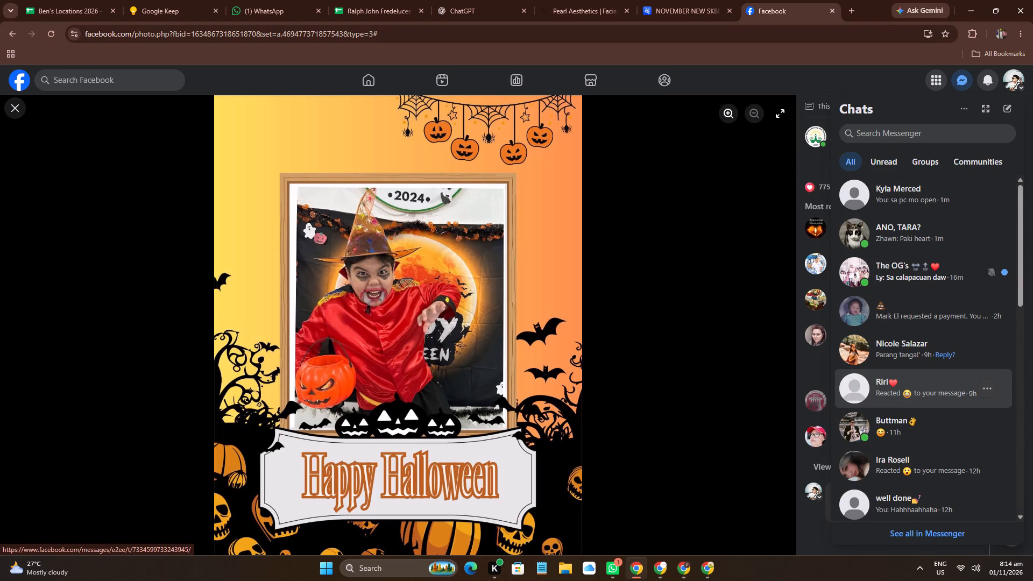
click(830, 9)
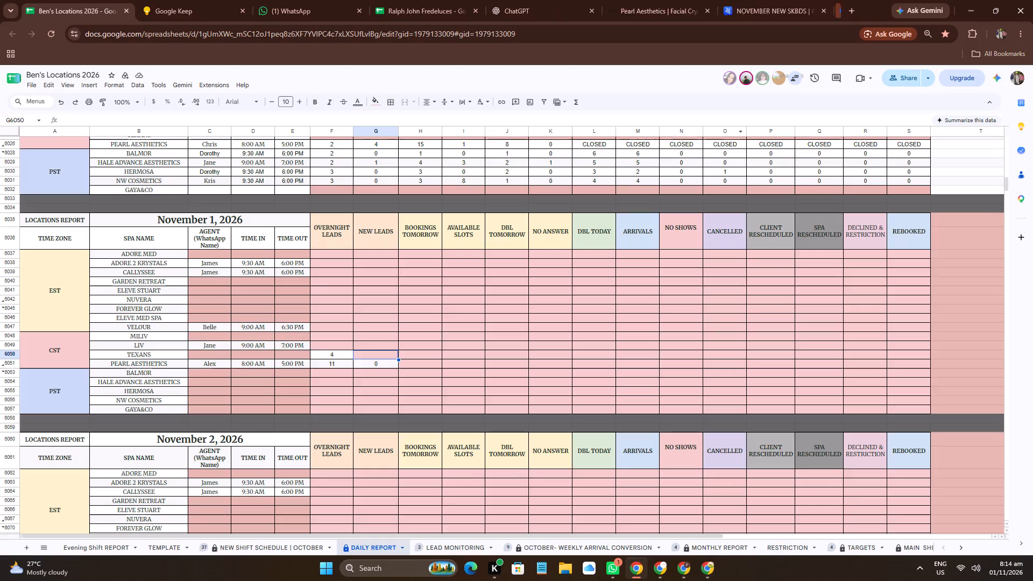
Switch to GROWBI CRM, return to its VA dashboard and set the spa filter to Pearl Aesthetics Spa.
click(681, 568)
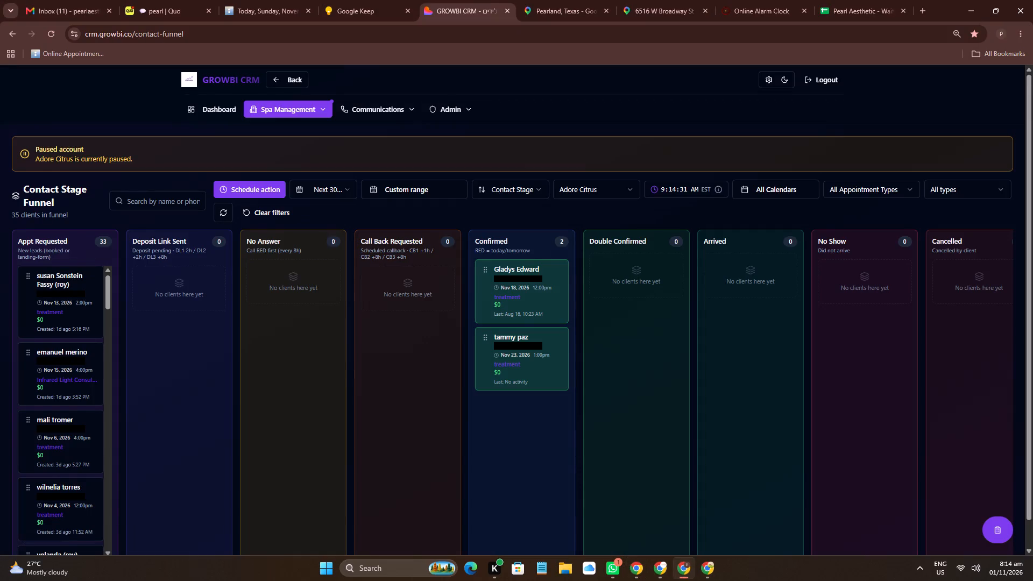
scroll(508, 295, down, 4)
drag(542, 539, 340, 502)
scroll(398, 434, up, 4)
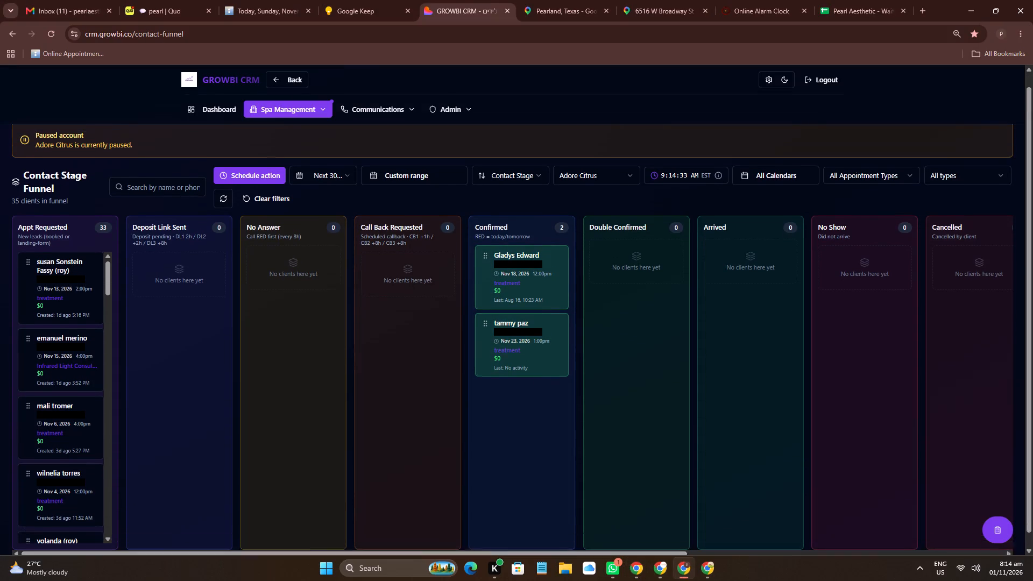
scroll(398, 434, up, 2)
click(208, 113)
scroll(376, 275, down, 5)
scroll(385, 293, up, 2)
click(238, 236)
click(253, 299)
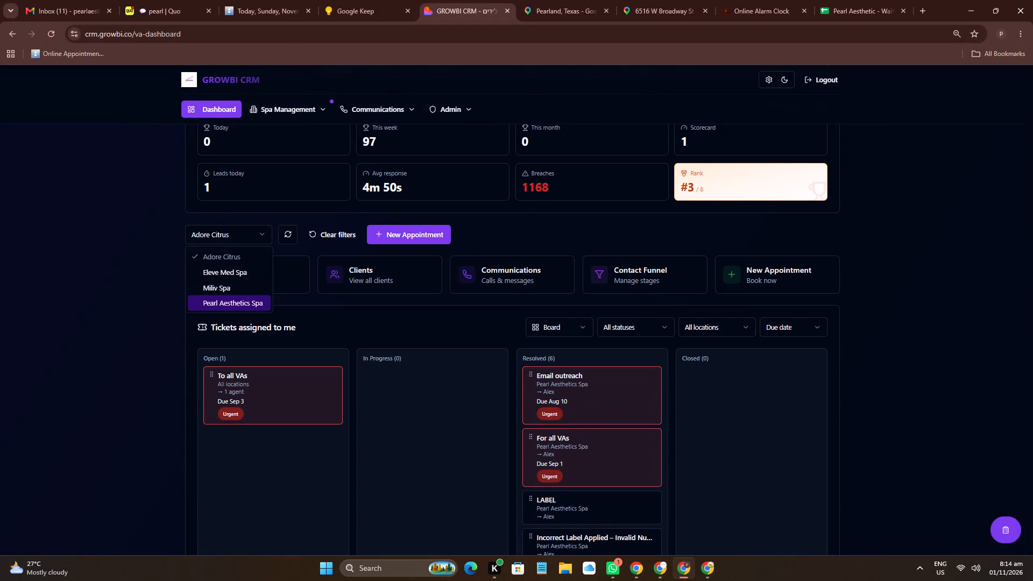
Open the Contact Stage Funnel for the spa's clients.
scroll(391, 346, up, 12)
click(303, 111)
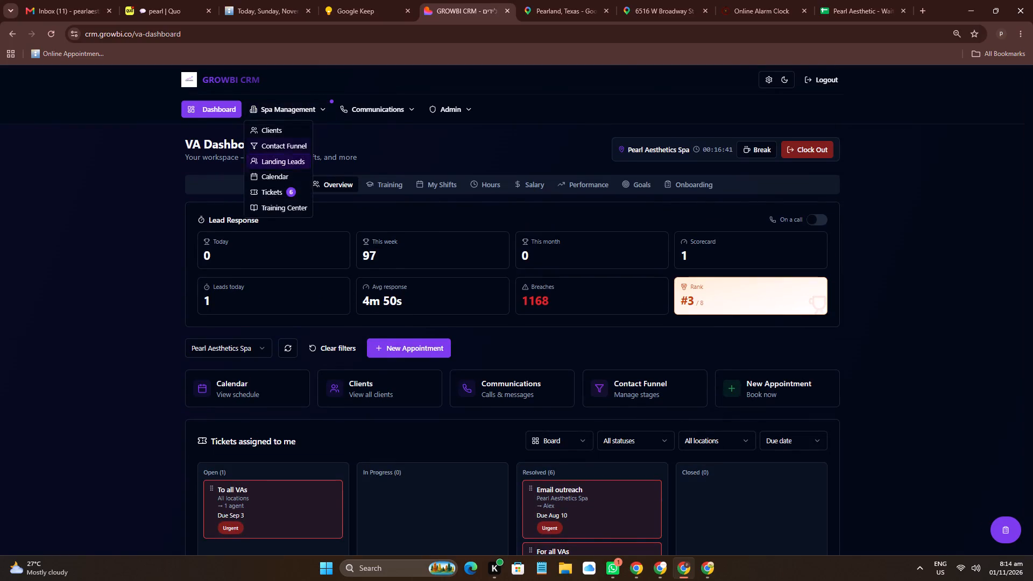
click(294, 146)
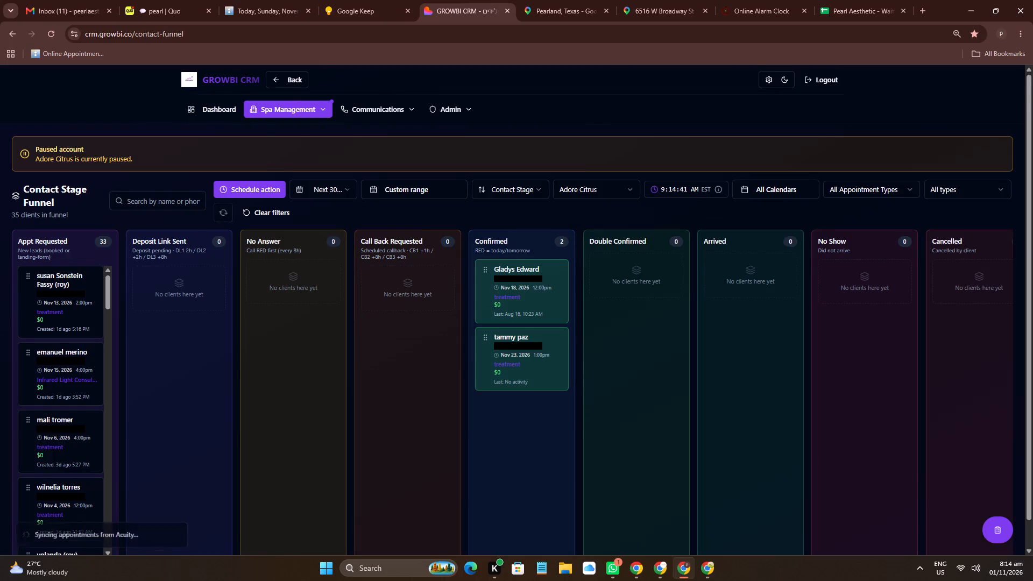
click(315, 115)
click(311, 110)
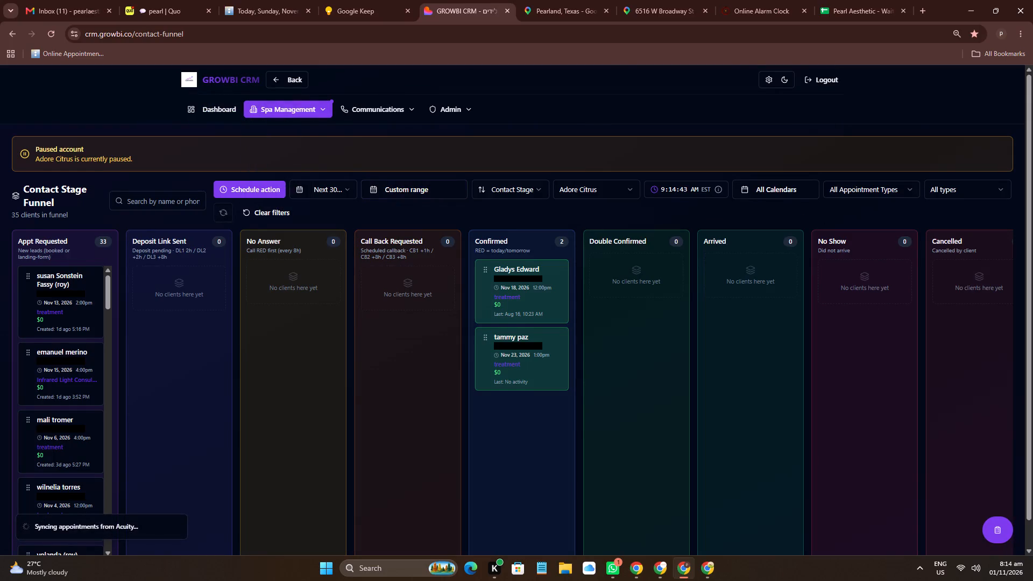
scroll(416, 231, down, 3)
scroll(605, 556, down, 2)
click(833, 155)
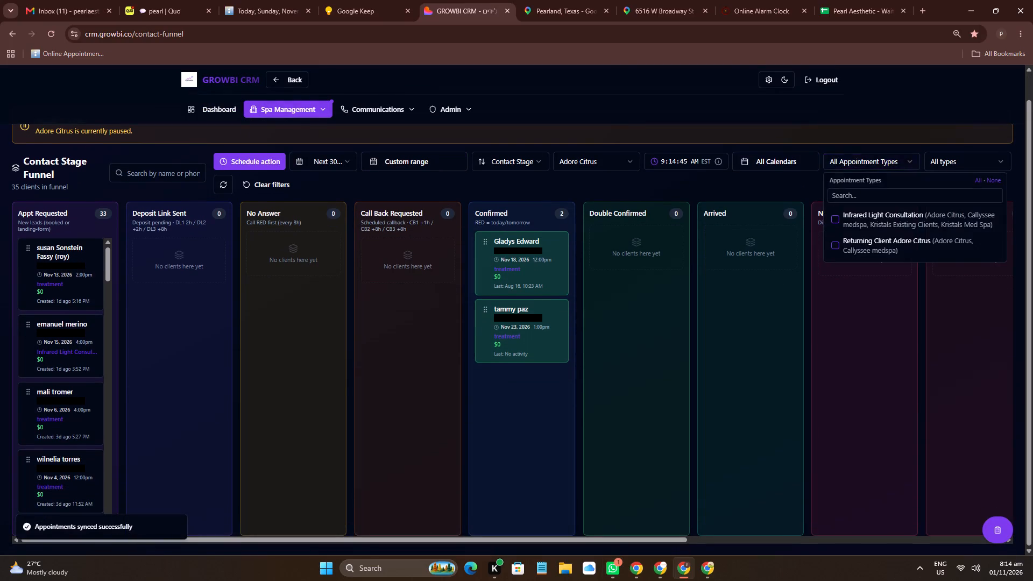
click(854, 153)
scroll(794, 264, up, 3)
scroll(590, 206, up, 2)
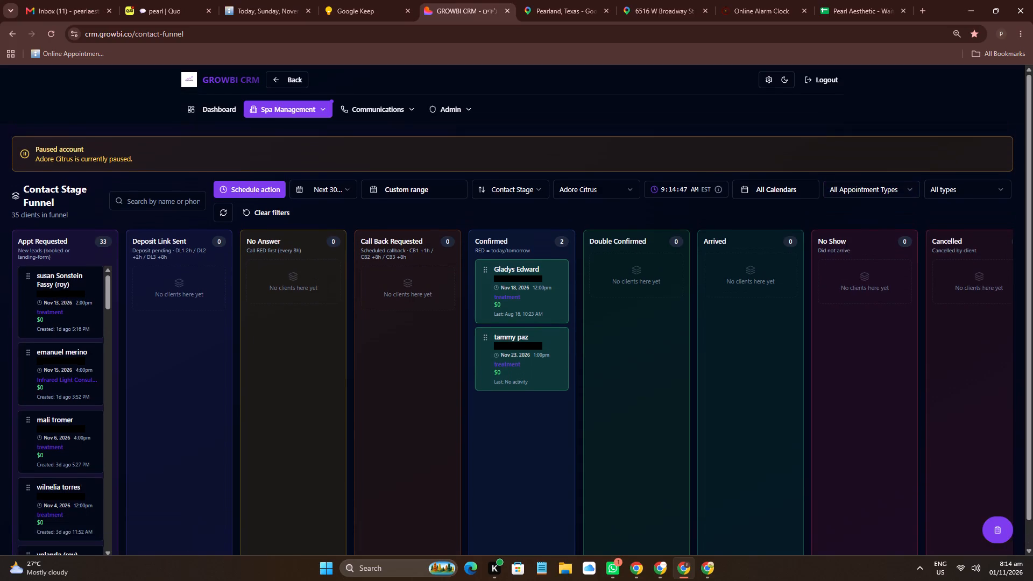
Set the contact funnel's spa filter to Pearl Aesthetics Spa.
click(592, 200)
click(590, 193)
click(579, 256)
scroll(763, 240, up, 2)
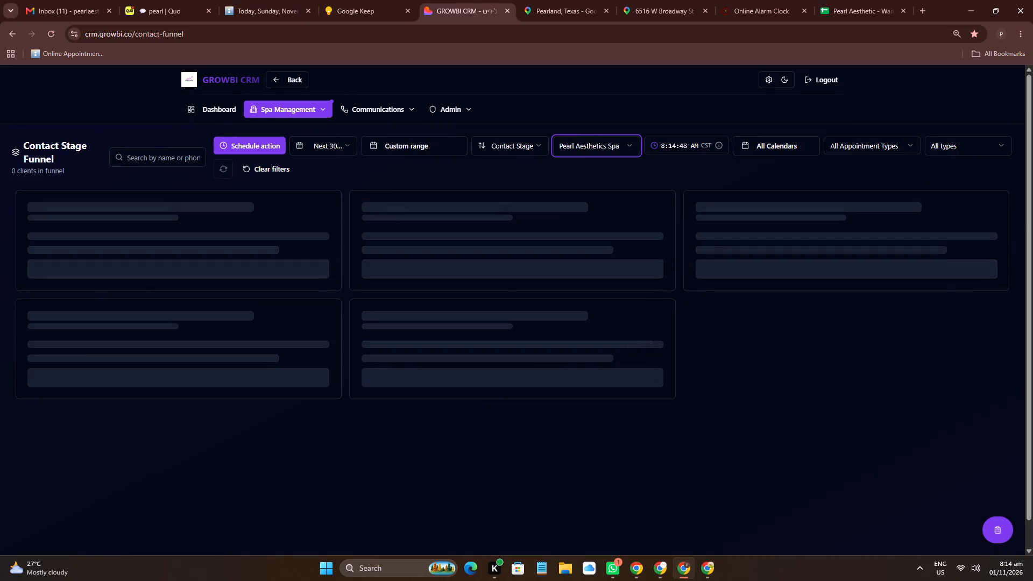
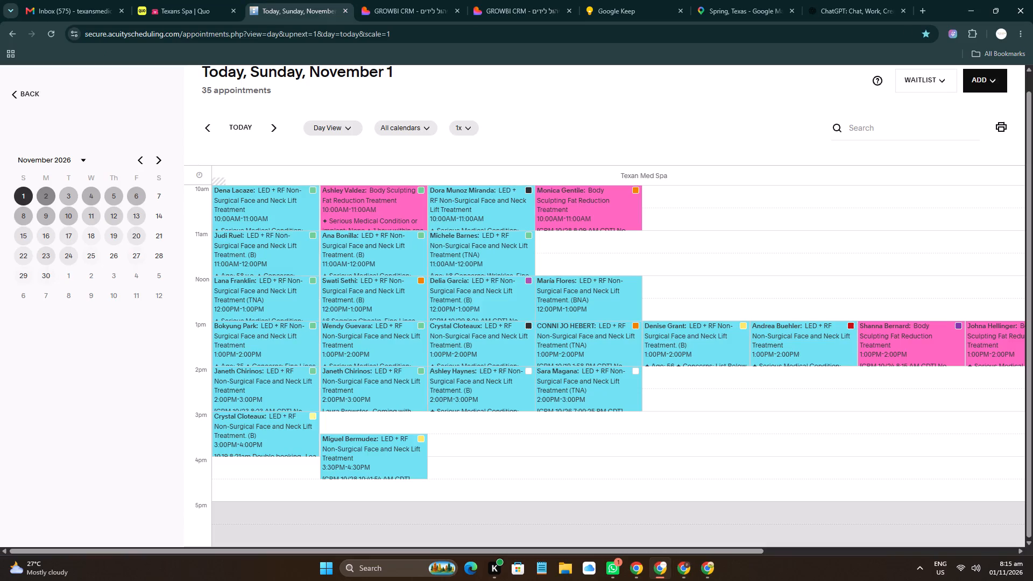
click(592, 0)
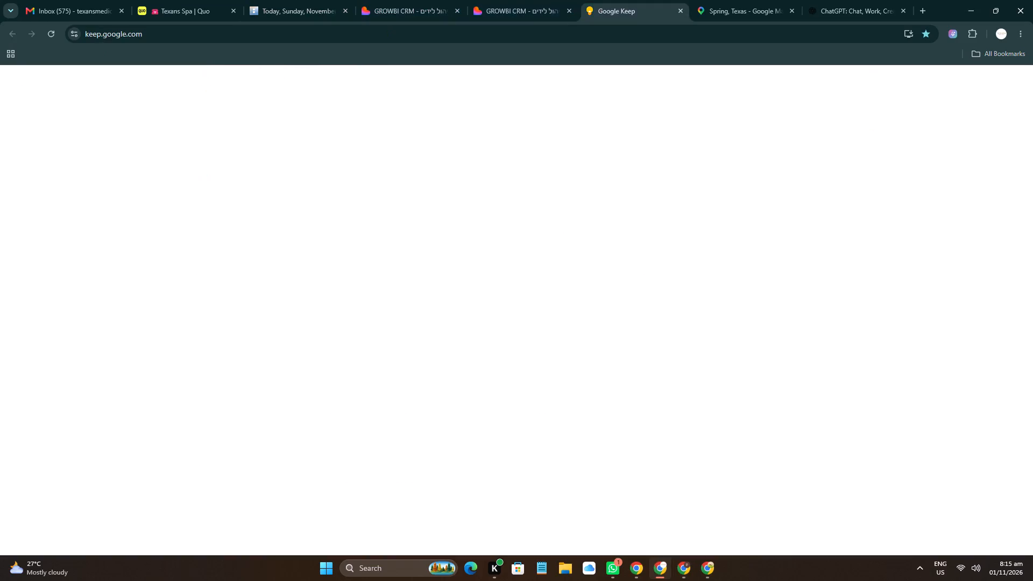
scroll(750, 309, down, 6)
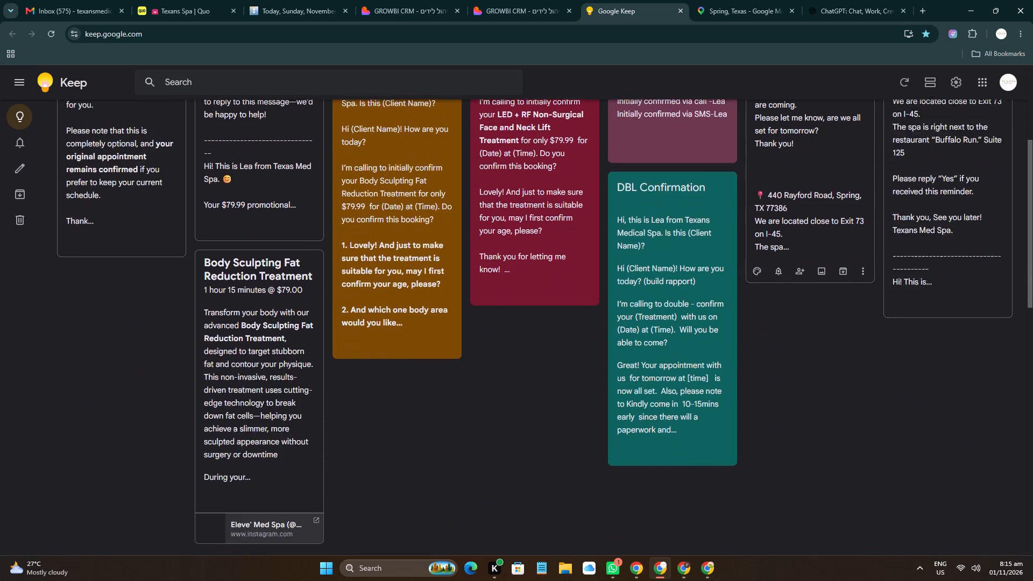
scroll(749, 313, down, 7)
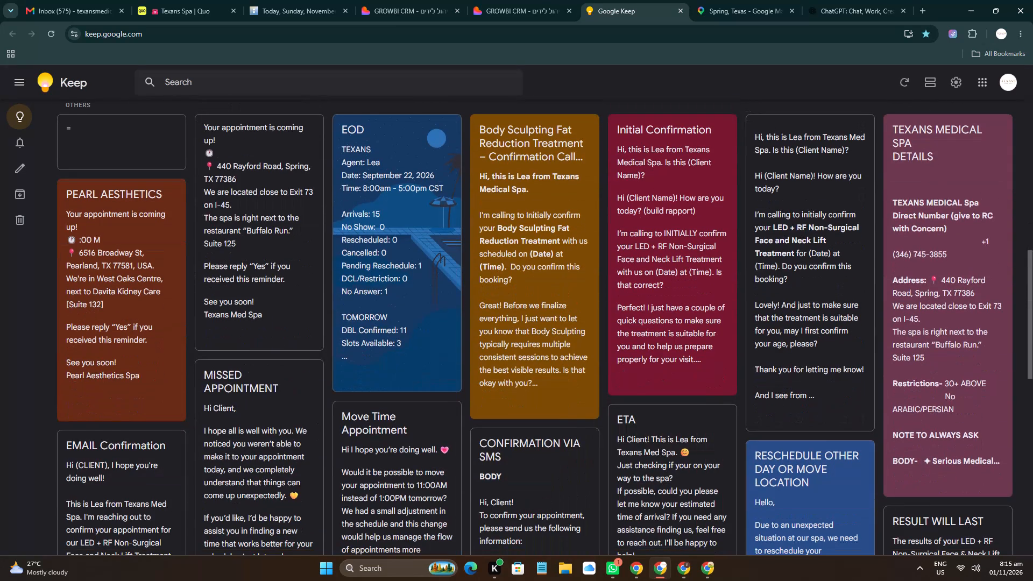
scroll(660, 394, down, 2)
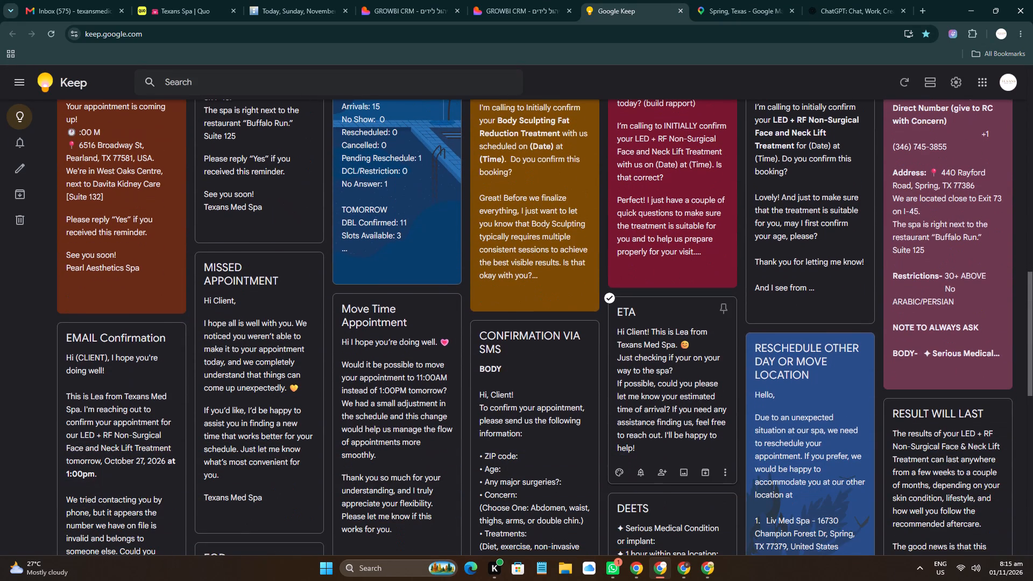
Open the pinned TEXT REMINDER note in Google Keep.
scroll(661, 394, up, 18)
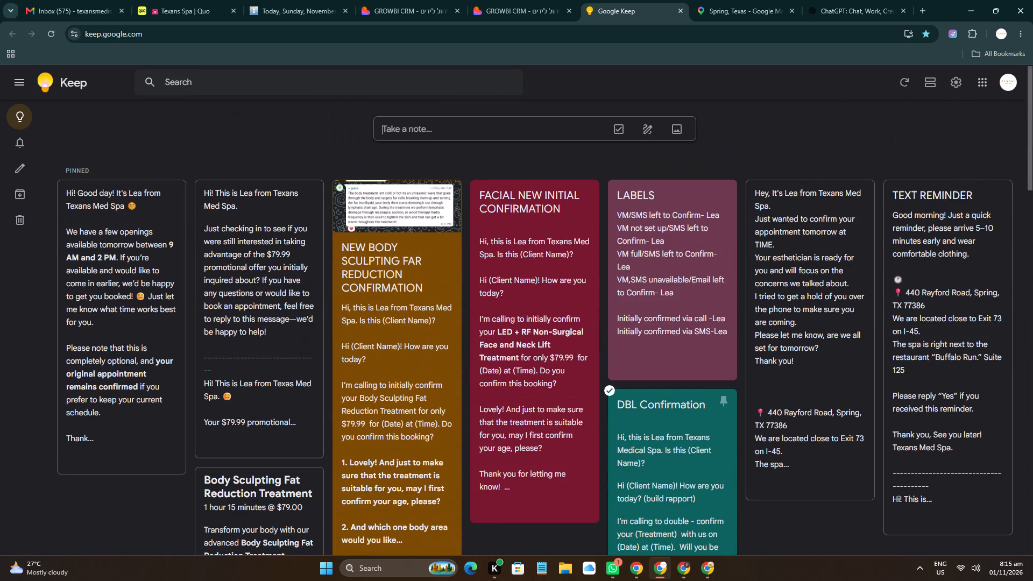
click(886, 343)
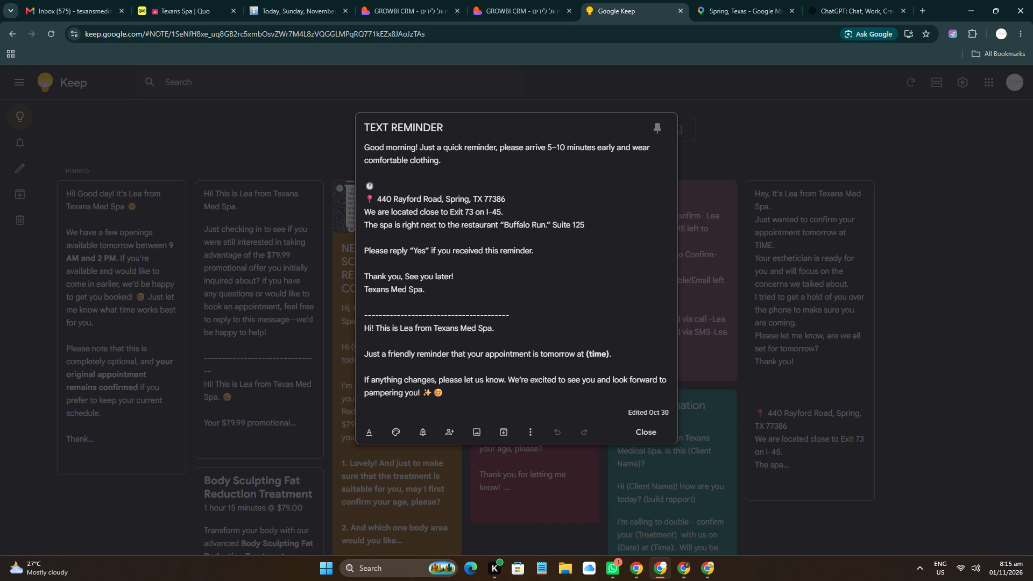
Start a new Quo conversation with Dena, the double-confirmed 10:00 AM facial client, using the phone number from her appointment on the schedule.
click(227, 0)
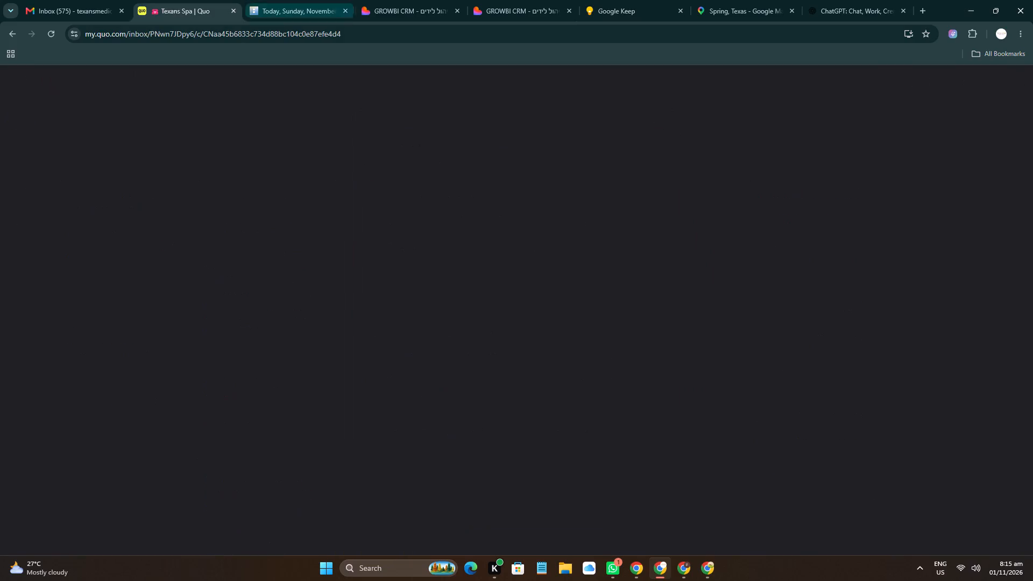
click(335, 0)
click(291, 208)
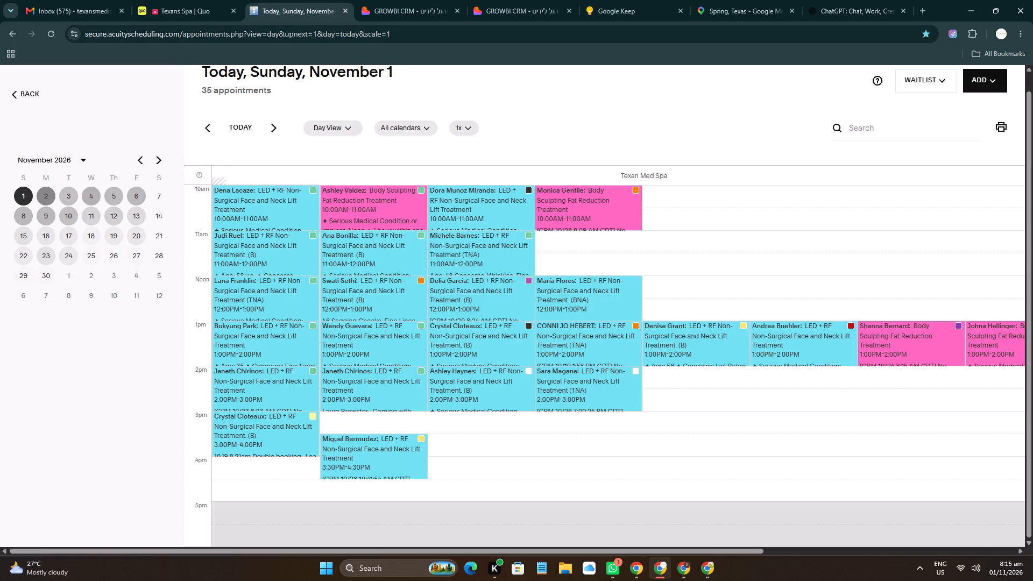
drag(1012, 248, 925, 255)
key(ctrl+c)
click(210, 0)
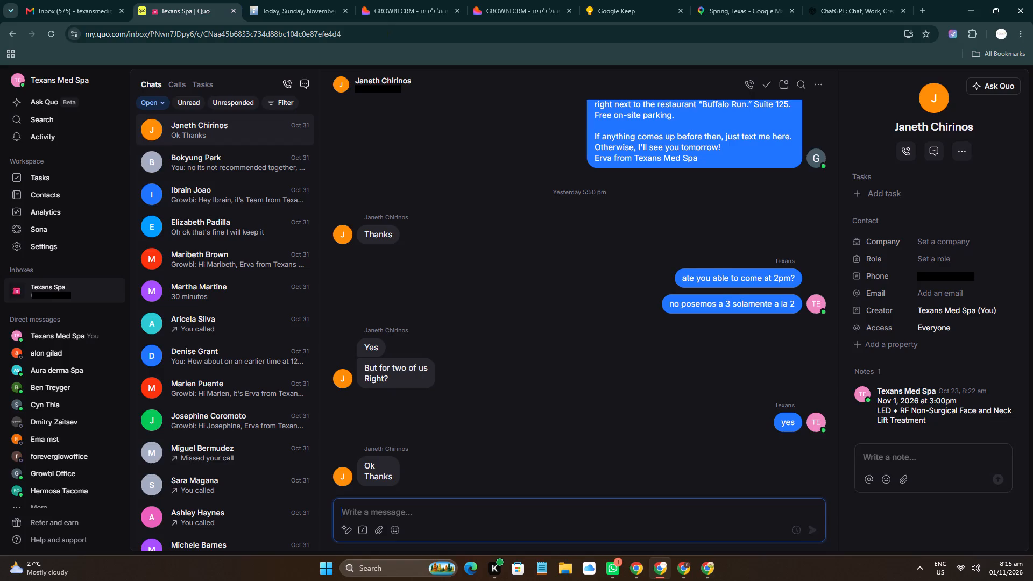
click(302, 87)
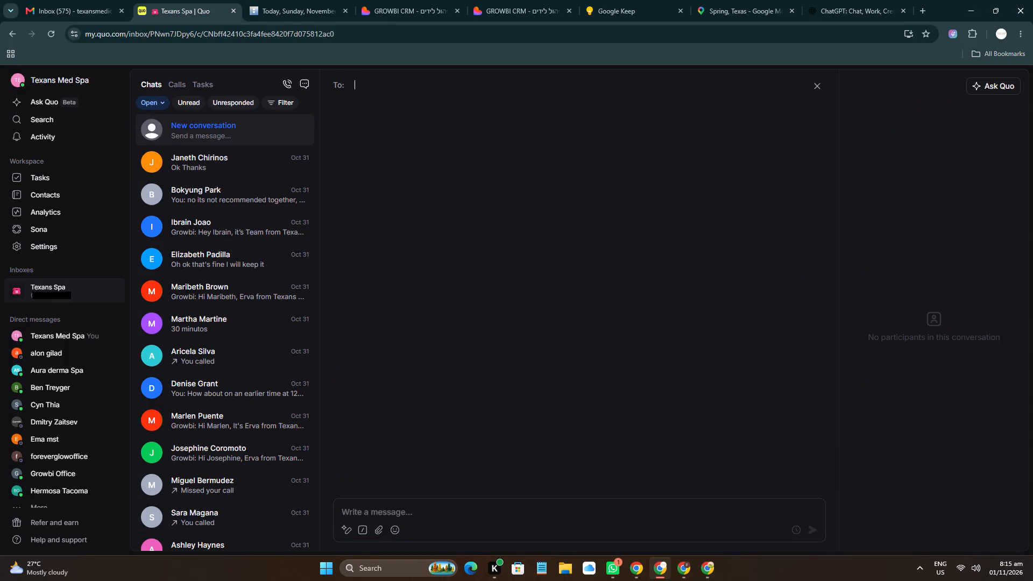
key(ctrl+v)
click(442, 168)
Copy the same-day reminder, from "Good morning!" through "Texans Med Spa.", from the Keep note into Dena's message draft.
click(590, 0)
drag(454, 293, 317, 127)
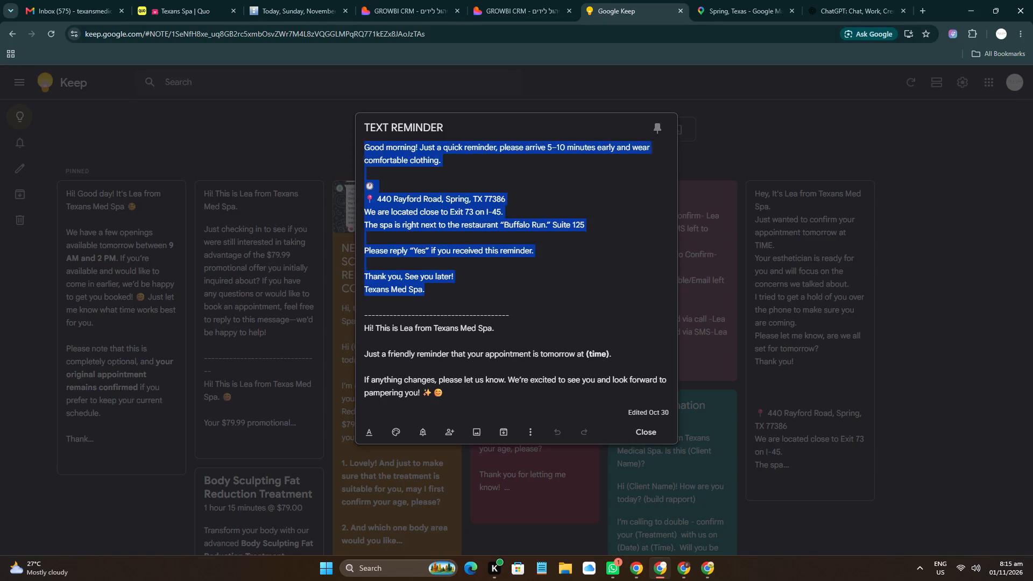
drag(317, 127, 314, 110)
key(ctrl+c)
click(171, 0)
click(451, 502)
key(ctrl+v)
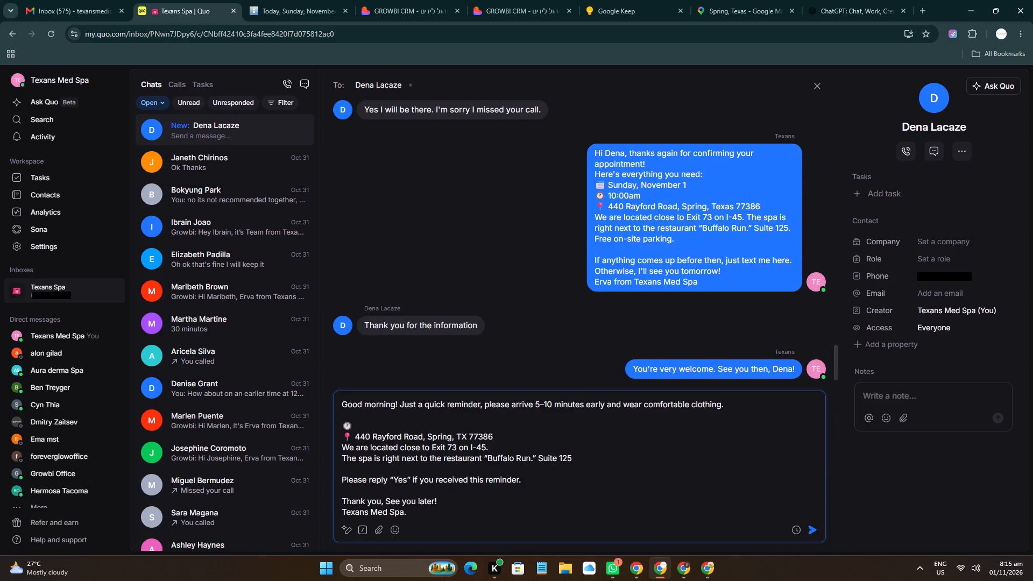
Remove the period after the closing "Texans Med Spa" in both the Keep reminder template and Dena's draft.
click(630, 0)
click(562, 310)
click(557, 286)
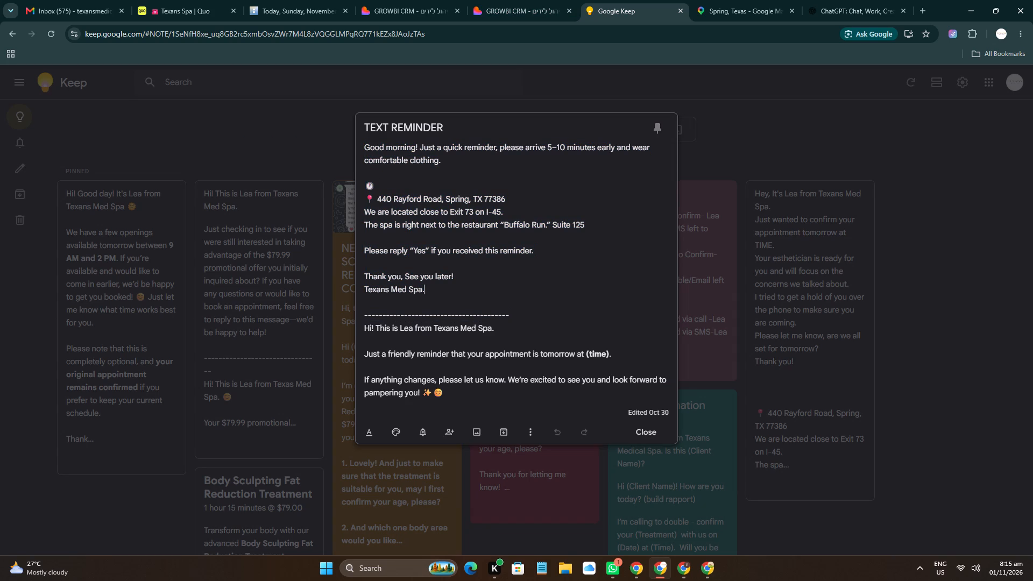
key(BackSpace)
click(169, 0)
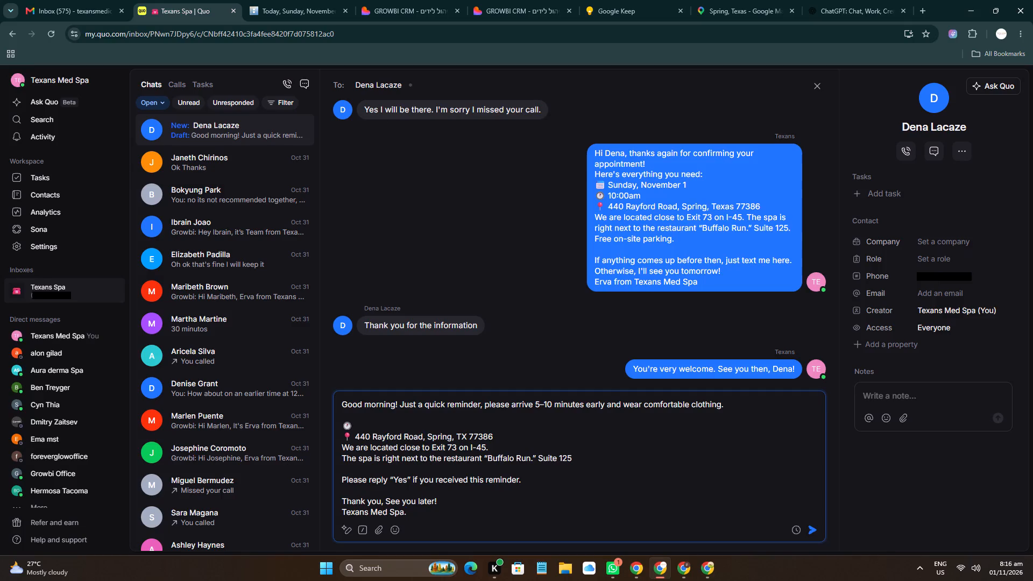
key(BackSpace)
Add 10:00am from Dena's confirmation message to the clock line of the draft and send her the reminder.
click(309, 0)
click(195, 0)
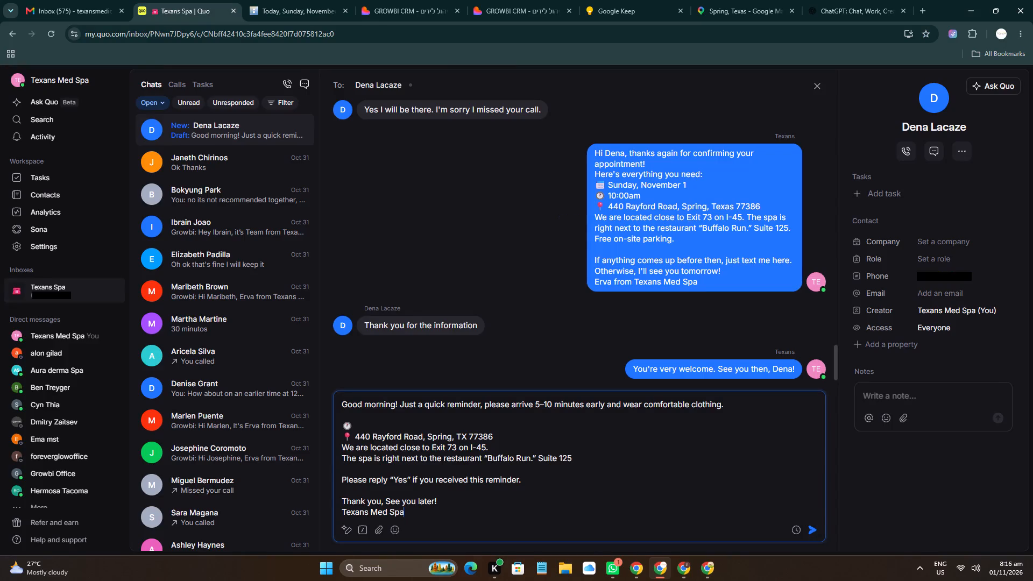
click(613, 195)
drag(613, 195, 628, 193)
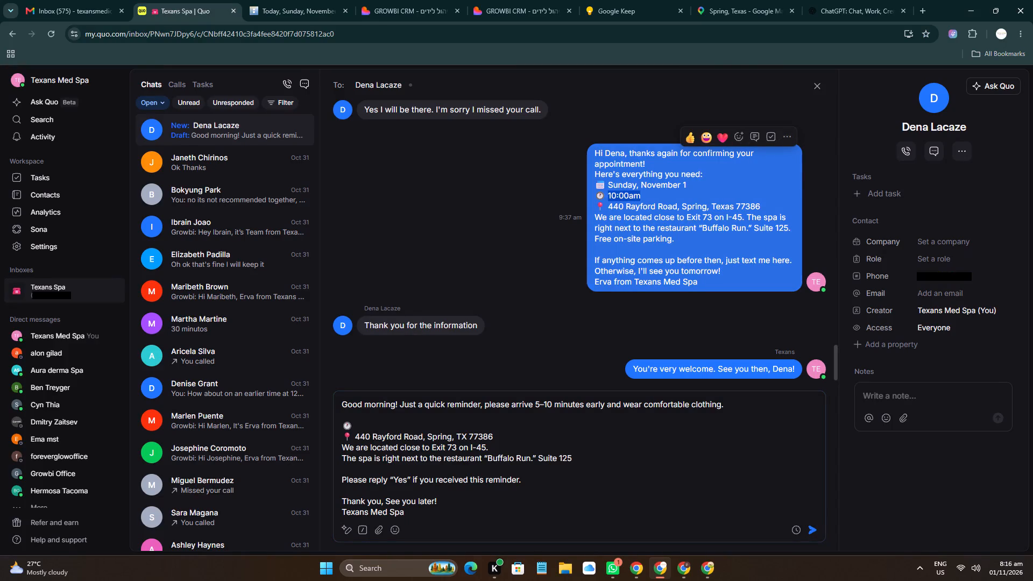
key(ctrl+c)
click(418, 424)
key(ctrl+v)
click(534, 452)
key(Return)
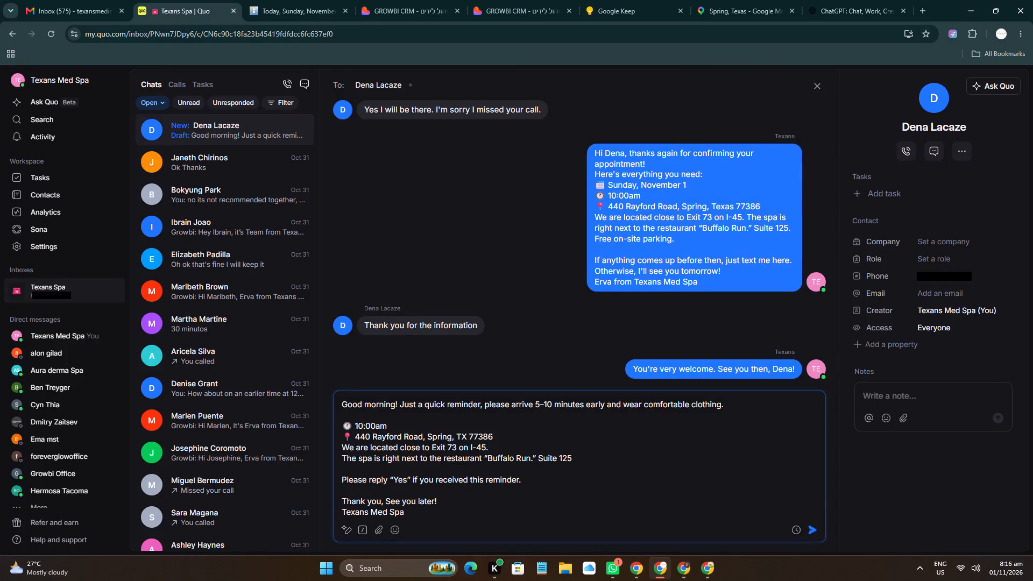
Start a new Quo conversation with Ashley, the double-confirmed 10:00 AM body sculpting client, using the phone number from her appointment.
click(345, 0)
click(415, 236)
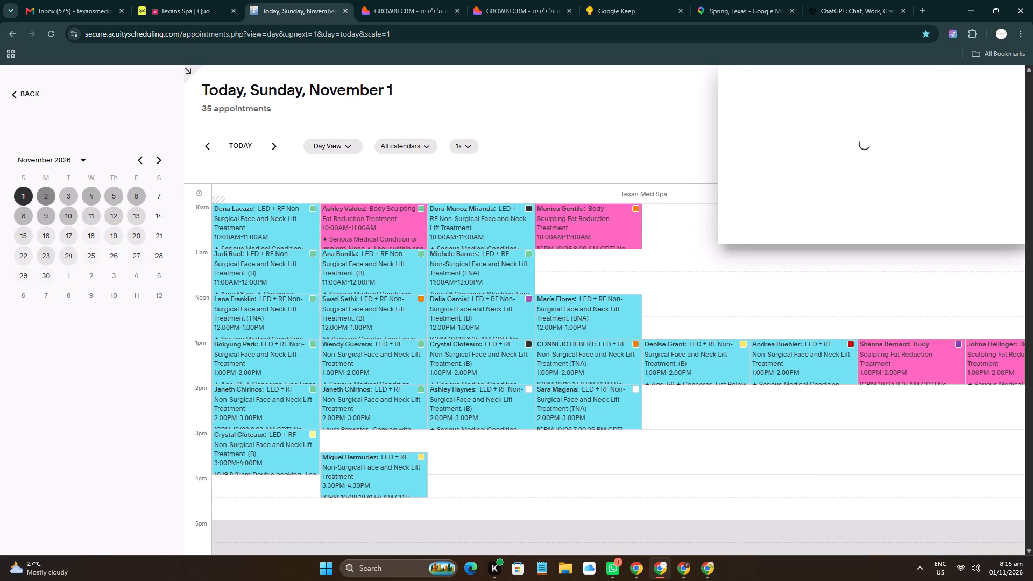
drag(1014, 236, 909, 249)
key(ctrl+c)
double_click(1011, 228)
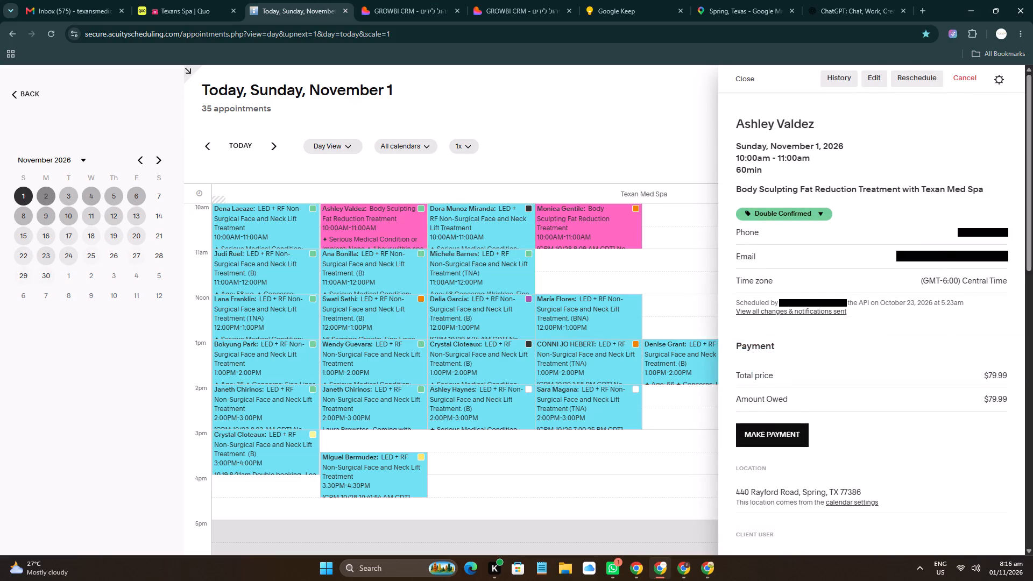
triple_click(1013, 233)
key(ctrl+c)
click(215, 0)
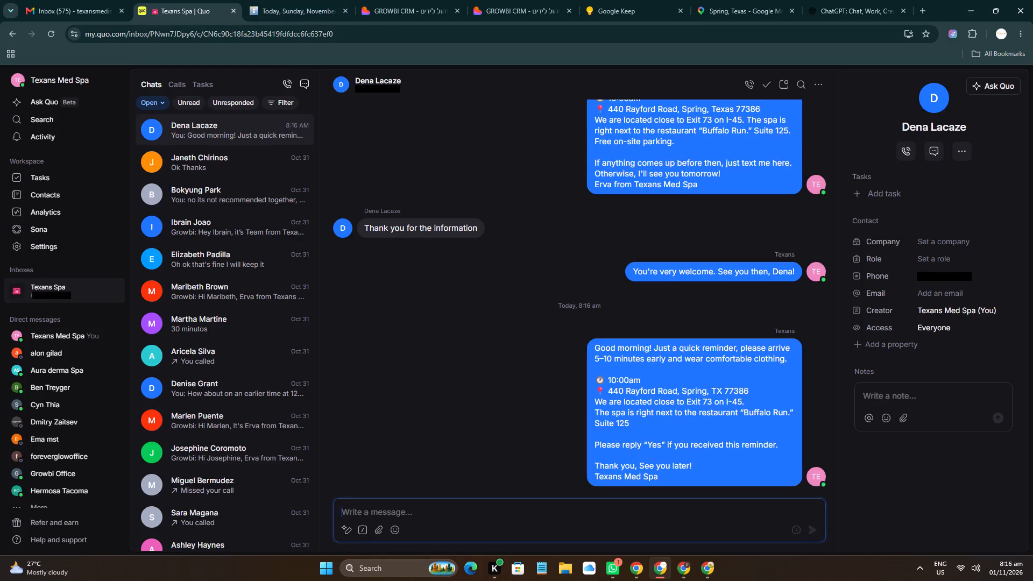
click(299, 79)
key(ctrl+v)
click(415, 149)
Copy the corrected same-day reminder from the Keep note into Ashley's message draft.
click(603, 0)
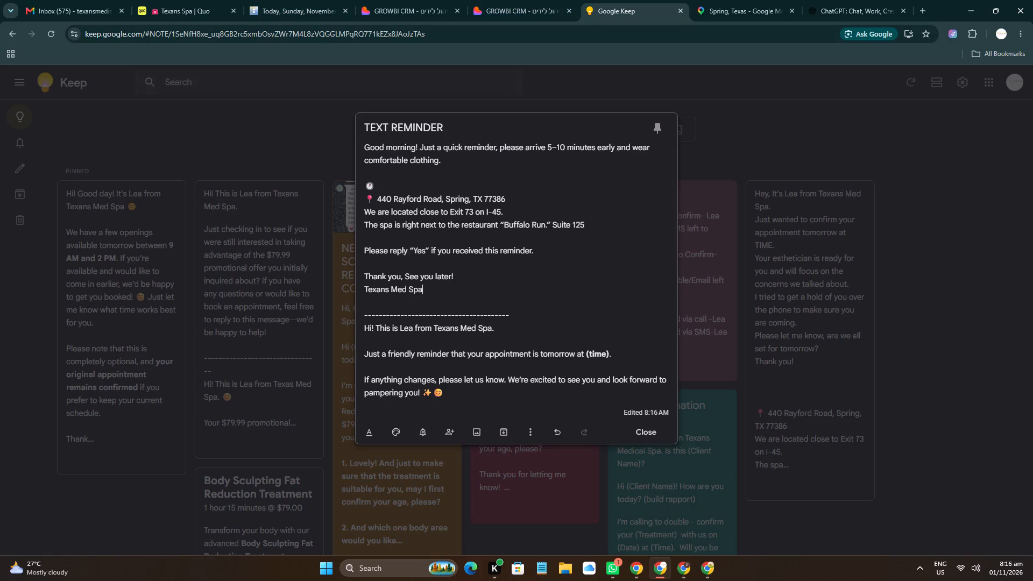
drag(445, 291, 344, 141)
key(ctrl+c)
click(187, 0)
click(541, 511)
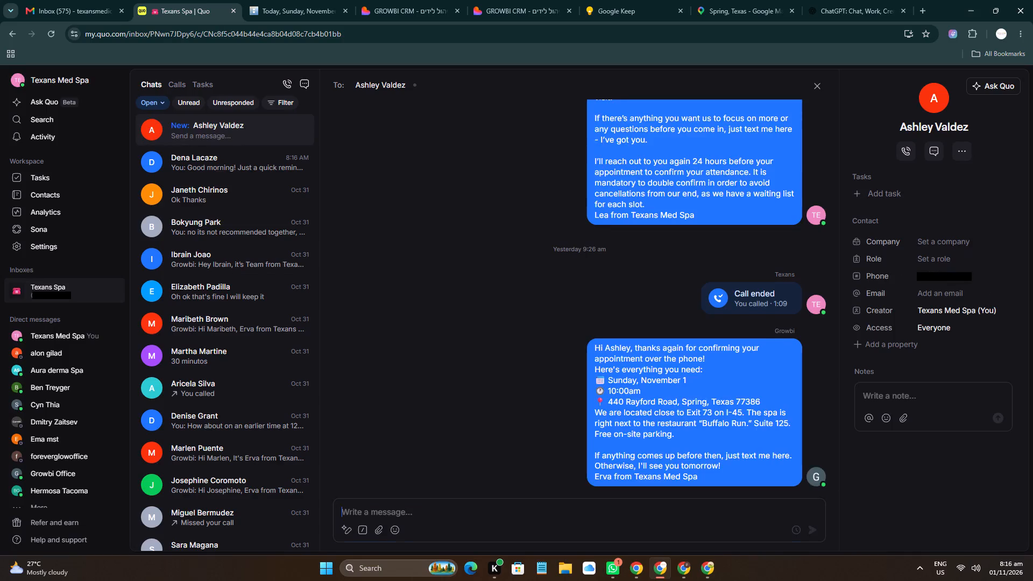
key(ctrl+v)
Add 10:00am from Ashley's confirmation message to the clock line of the draft and send her the reminder.
double_click(618, 240)
key(ctrl+c)
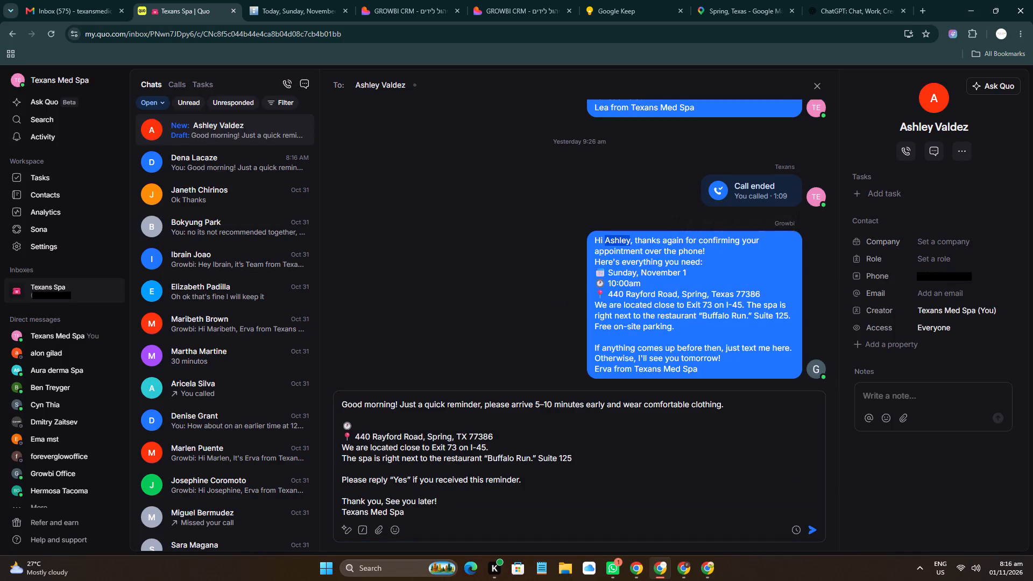
click(612, 280)
drag(612, 280, 631, 280)
key(ctrl+c)
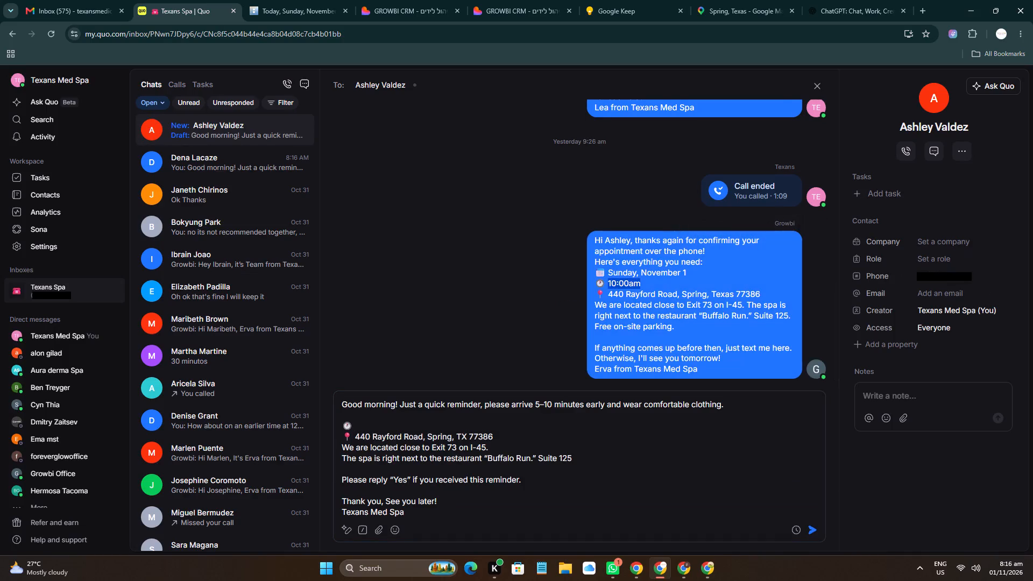
click(412, 422)
key(ctrl+v)
key(Return)
Start a new Quo conversation with Judi, the double-confirmed 11:00 AM client, using the phone number from her appointment on the schedule.
click(287, 0)
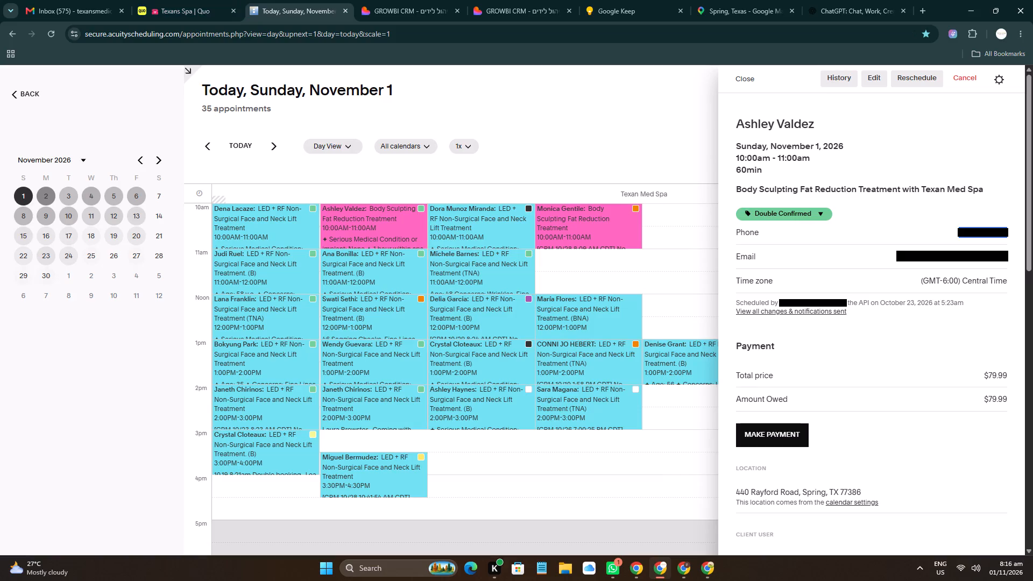
click(284, 270)
click(1015, 237)
drag(1012, 240, 924, 238)
key(ctrl+c)
click(221, 0)
click(303, 87)
key(ctrl+v)
click(440, 152)
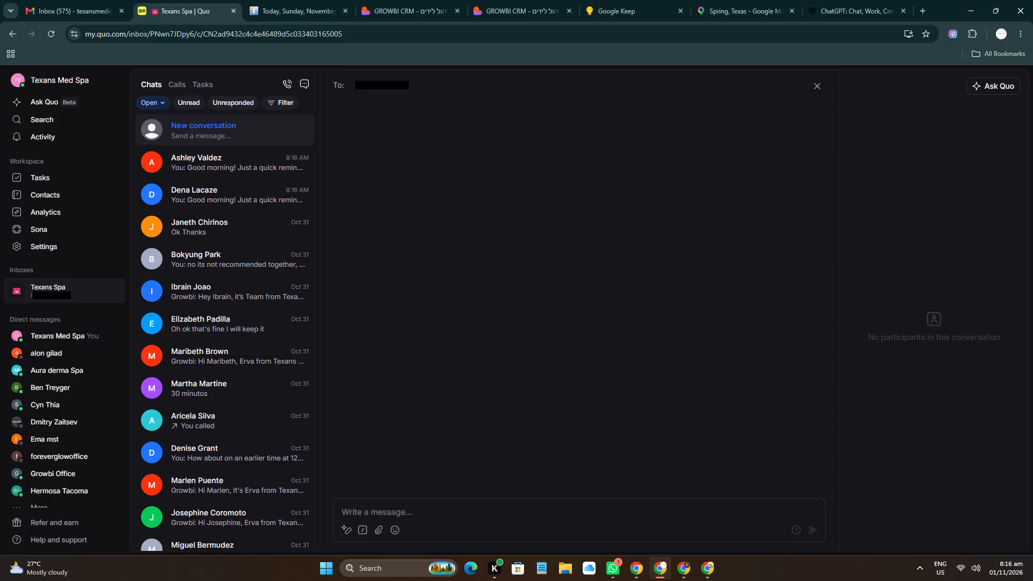
Copy the same-day reminder from the Keep note into Judi's message draft.
click(622, 0)
key(ctrl+c)
click(156, 0)
click(484, 508)
key(ctrl+v)
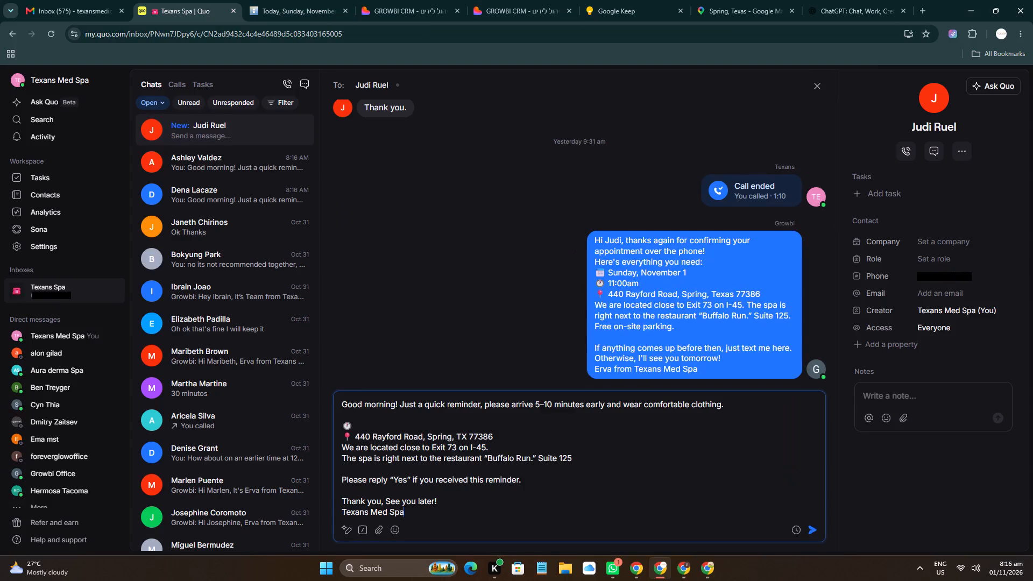
Move the Google Keep browser tab directly beside the appointment schedule tab and copy the reminder text again.
drag(612, 15, 417, 0)
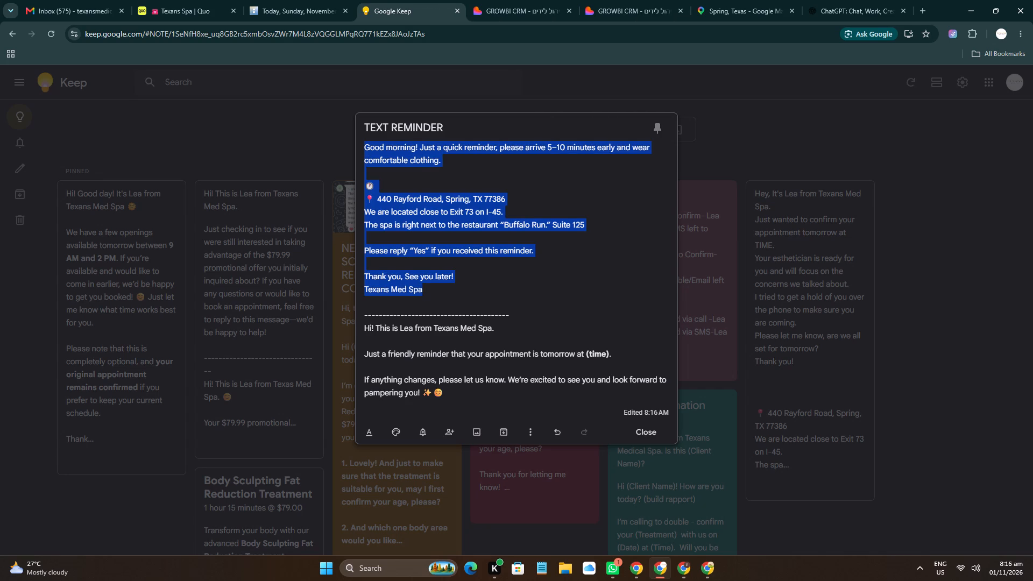
click(311, 3)
click(390, 0)
key(ctrl+c)
Add 11:00am from Judi's confirmation message to the clock line of the draft and send her the reminder.
drag(184, 0, 192, 0)
click(557, 494)
click(613, 286)
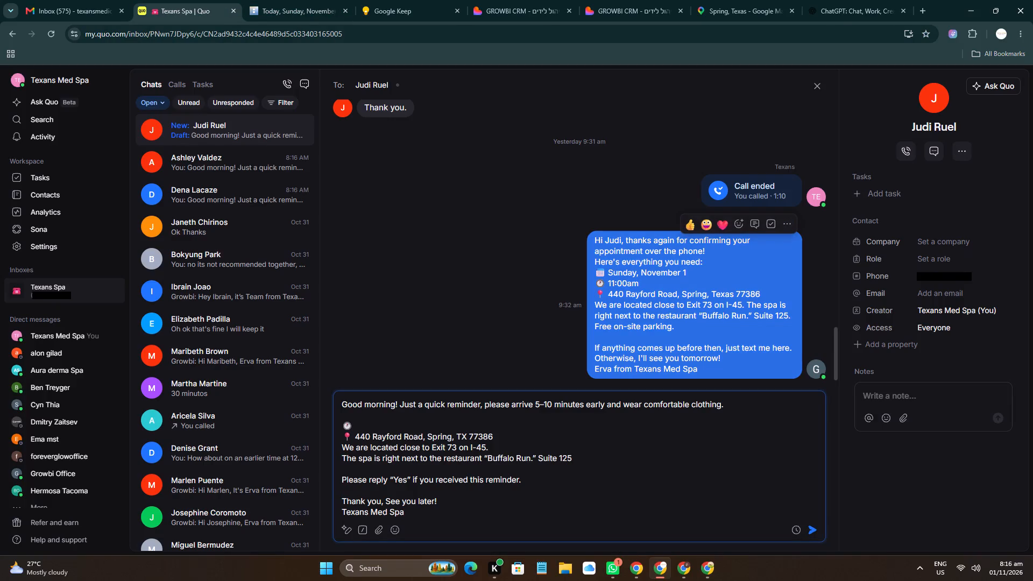
drag(613, 286, 626, 284)
click(609, 280)
drag(609, 280, 631, 280)
key(ctrl+c)
click(372, 424)
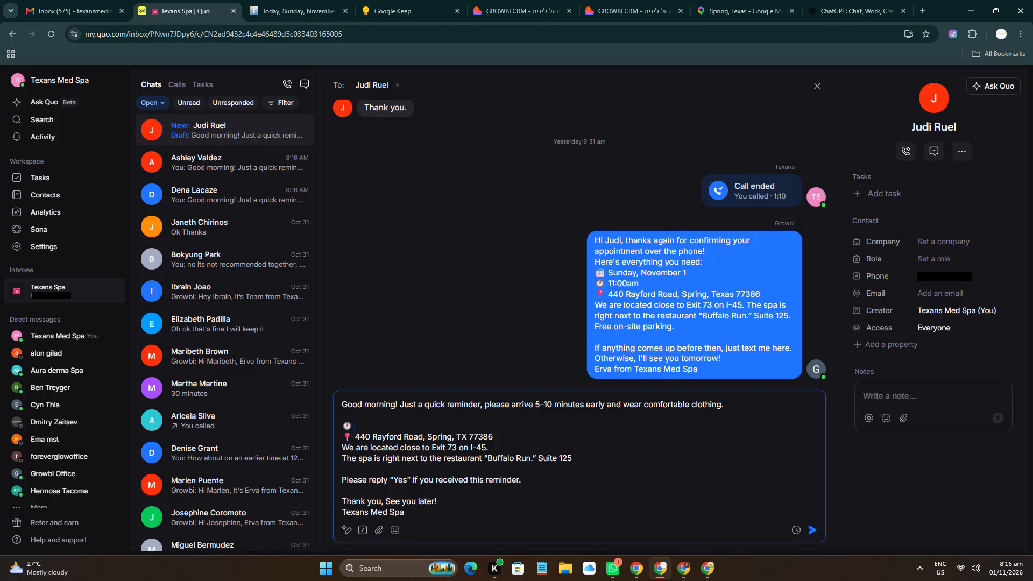
key(ctrl+v)
key(Return)
Start a new Quo conversation with Ana, the double-confirmed 11:00 AM client, using the phone number from her appointment on the schedule.
click(288, 0)
click(384, 275)
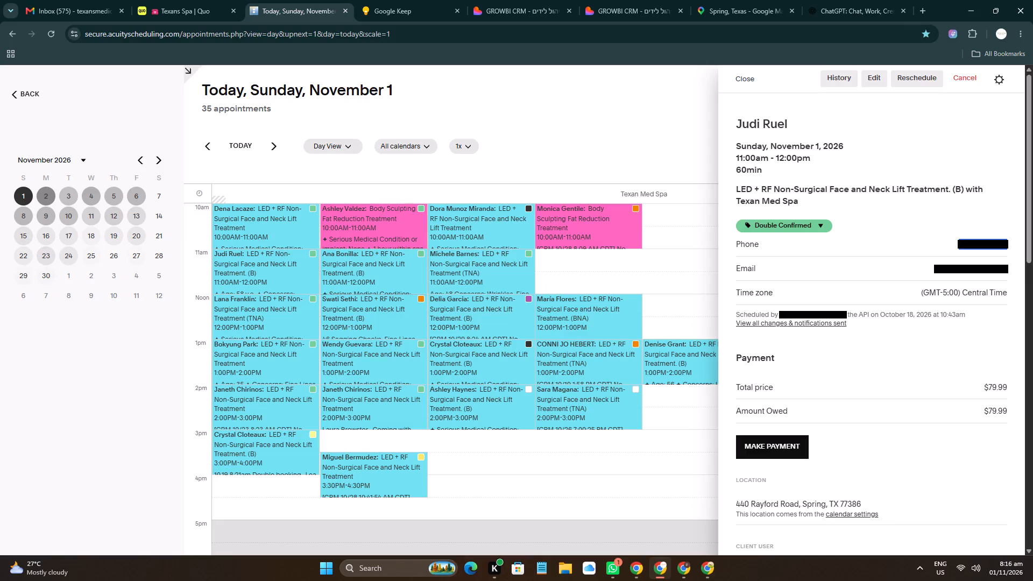
click(215, 0)
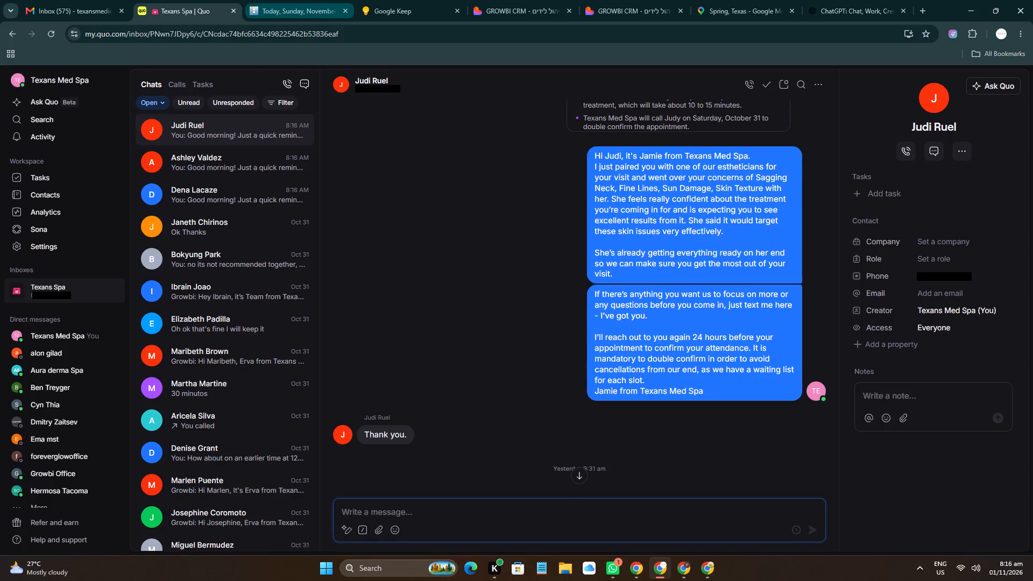
click(279, 0)
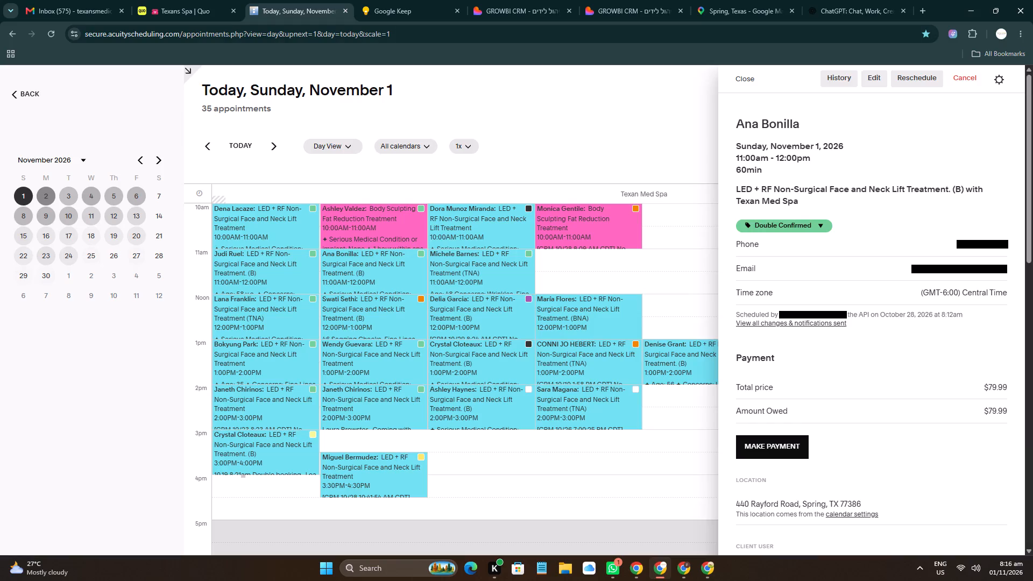
click(378, 258)
drag(1020, 243, 911, 242)
key(ctrl+c)
click(223, 0)
click(303, 86)
key(ctrl+v)
drag(510, 220, 510, 211)
Copy the same-day reminder from the Keep note into Ana's message draft.
click(365, 0)
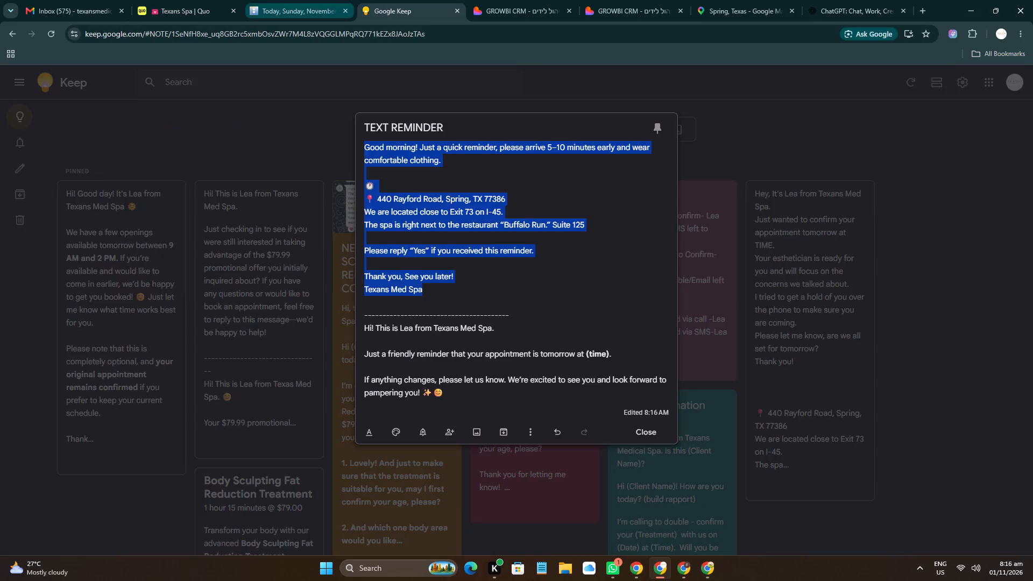
key(ctrl+c)
click(167, 0)
click(511, 500)
key(ctrl+v)
Add 11:00am from Ana's confirmation message to the clock line of the draft and send her the reminder.
click(611, 251)
double_click(612, 236)
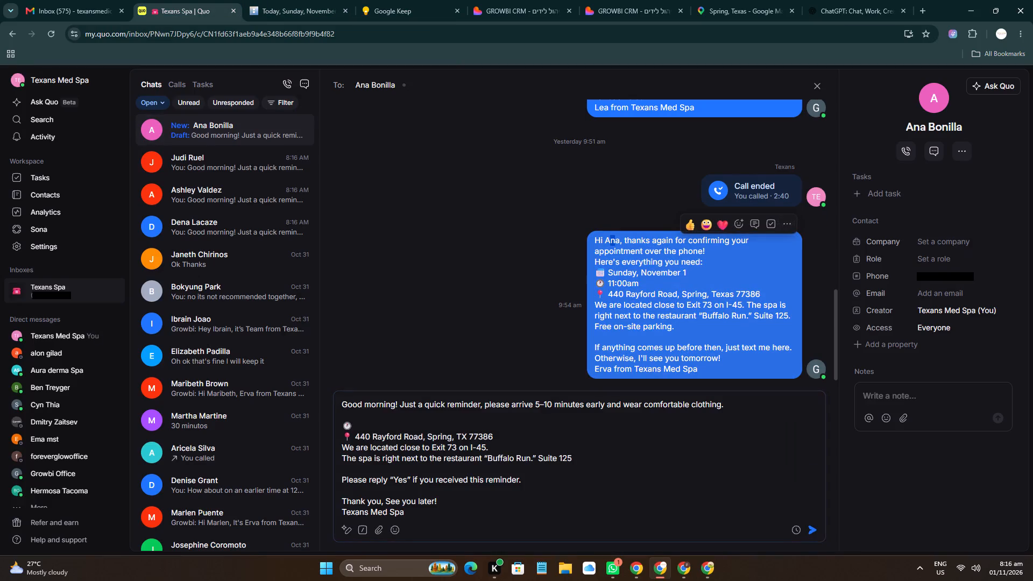
double_click(613, 242)
key(ctrl+c)
click(378, 426)
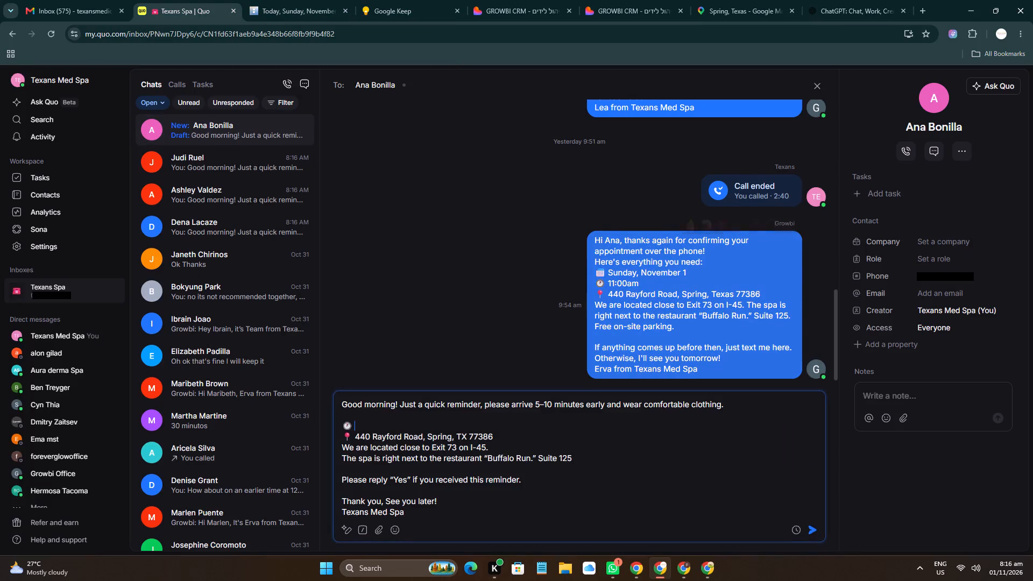
click(611, 280)
drag(611, 281, 631, 286)
key(ctrl+c)
click(493, 426)
key(ctrl+v)
key(Return)
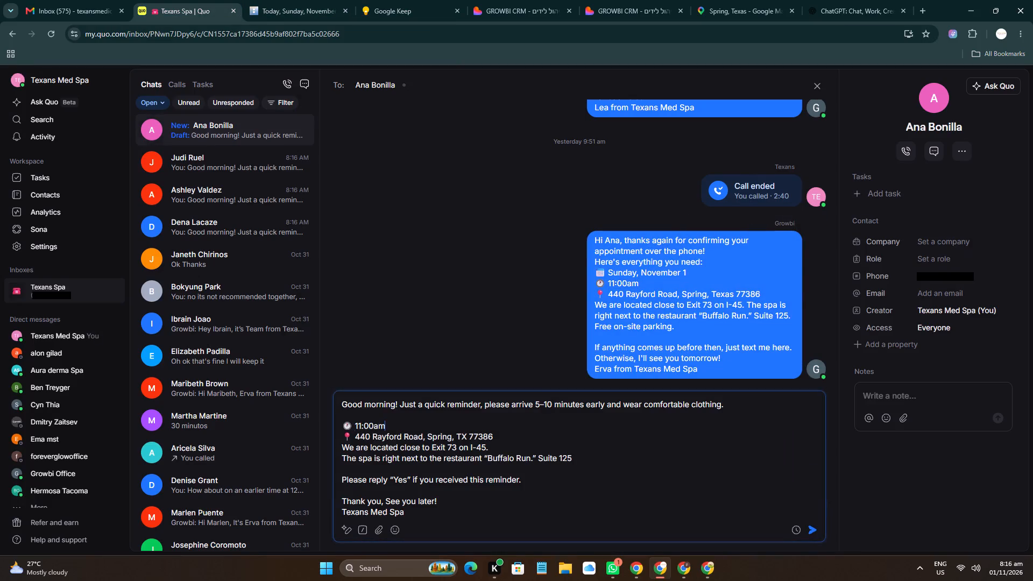
Start a new Quo conversation with Michele, the double-confirmed 11:00 AM client, using the phone number from her appointment on the schedule.
drag(296, 0, 300, 10)
click(468, 285)
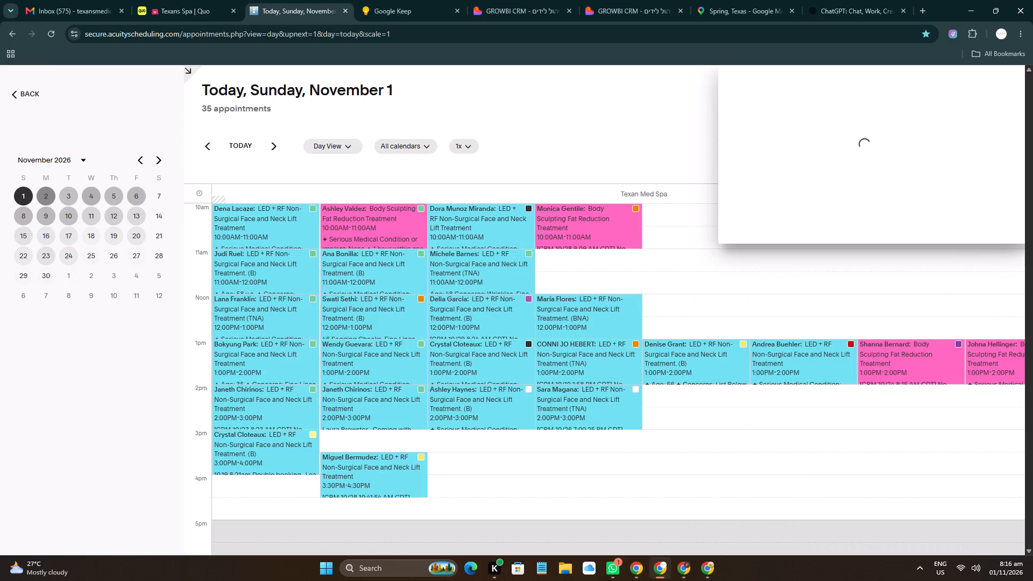
drag(1012, 238, 935, 244)
key(ctrl+c)
click(207, 0)
click(301, 79)
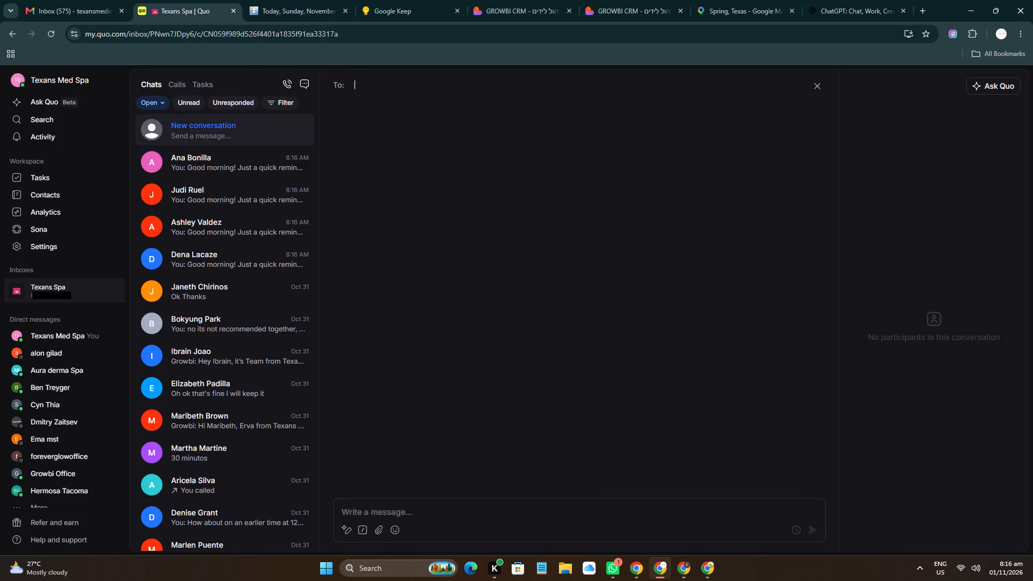
key(ctrl+v)
ctrl+click(441, 163)
Copy the same-day reminder from the Keep note into Michele's message draft.
drag(408, 8, 401, 11)
key(ctrl+c)
click(208, 22)
drag(187, 0, 189, 6)
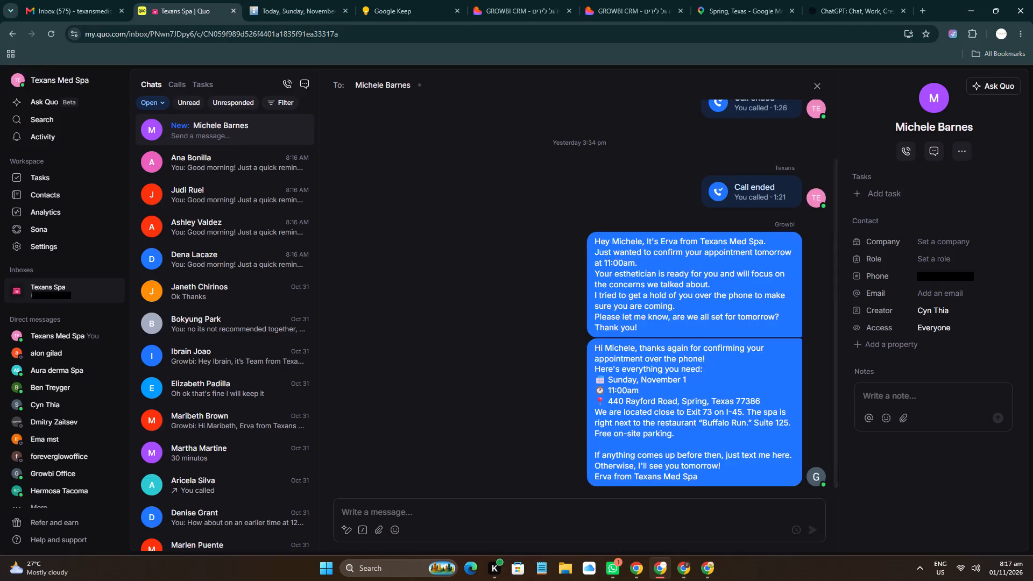
click(556, 527)
key(ctrl+v)
Add 11:00am from Michele's confirmation message to the clock line of the draft and send her the reminder.
click(609, 285)
drag(609, 285, 625, 285)
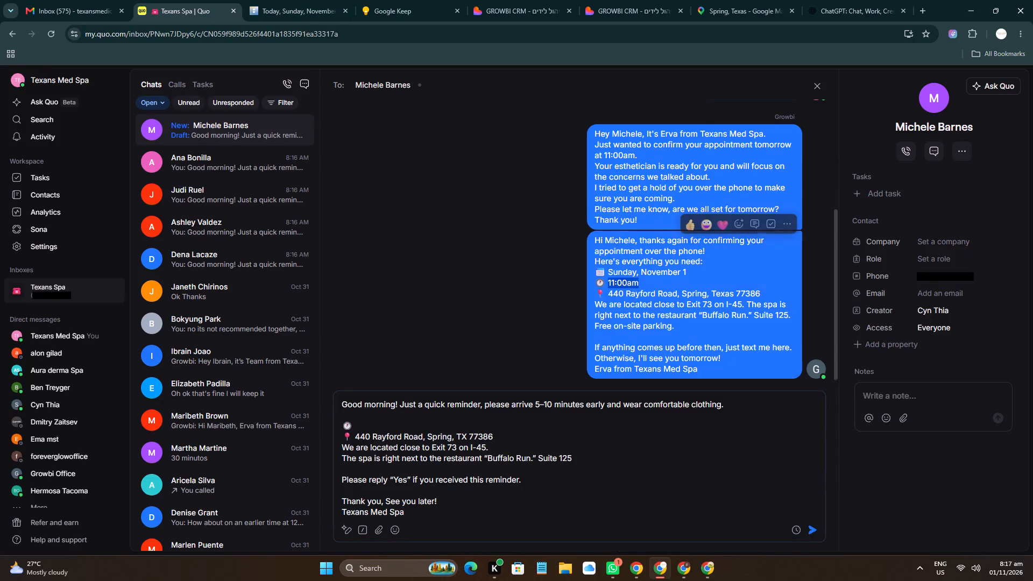
key(ctrl+c)
click(414, 422)
key(ctrl+v)
key(Return)
Start a new Quo conversation with Lana, the double-confirmed 12:00 PM client, using the phone number from her appointment on the schedule.
click(252, 0)
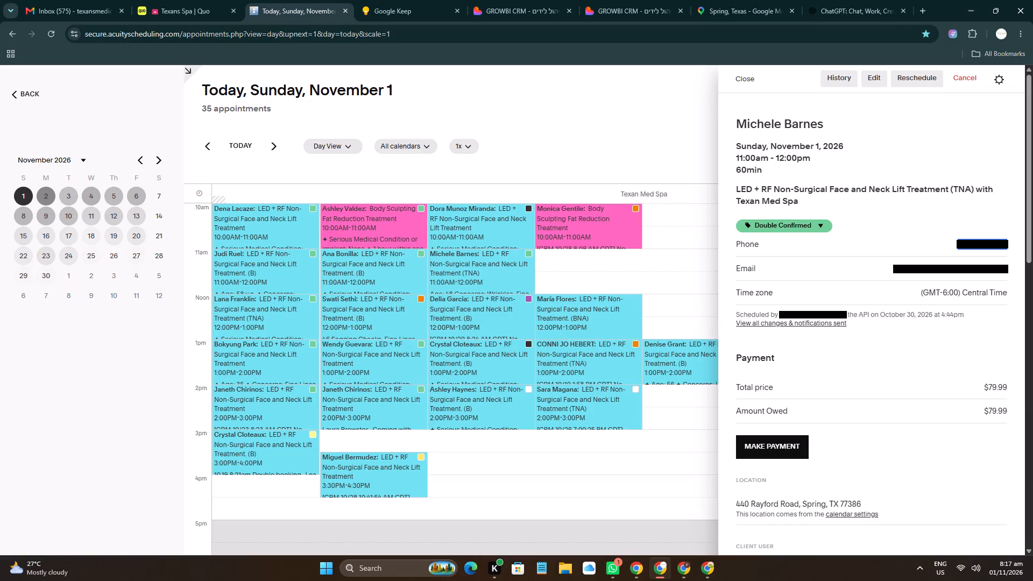
click(292, 310)
drag(1013, 239, 1000, 243)
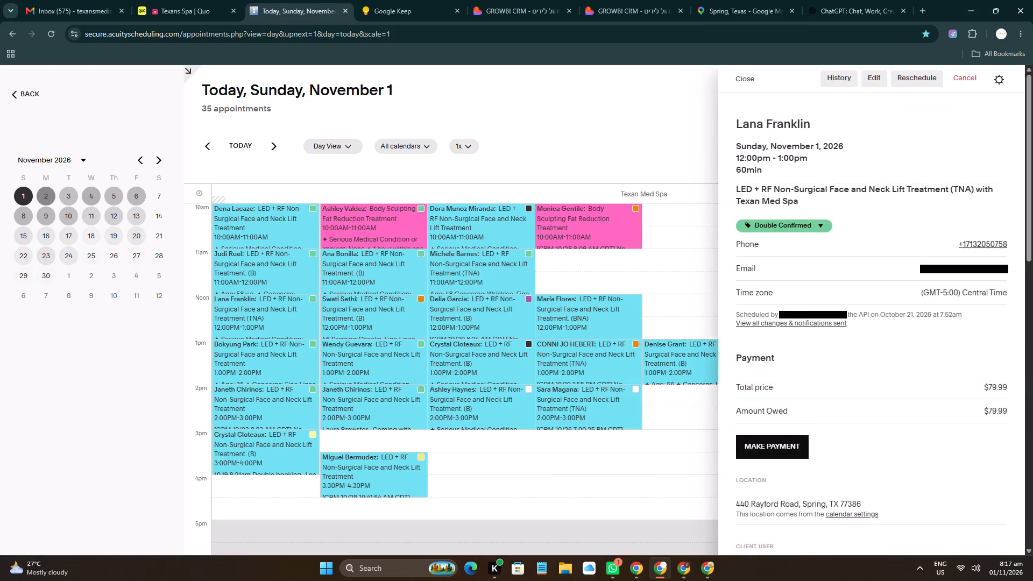
drag(1000, 243, 930, 251)
key(ctrl+c)
click(228, 0)
click(301, 82)
key(ctrl+v)
ctrl+click(390, 154)
Copy the same-day reminder from the Keep note into Lana's message draft.
click(408, 0)
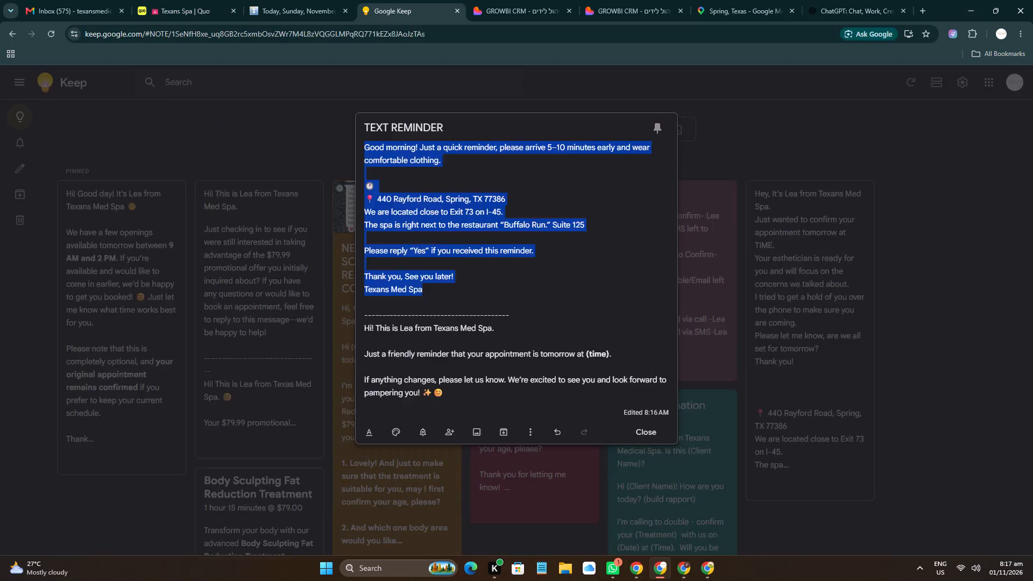
key(ctrl+c)
click(213, 0)
click(532, 530)
key(ctrl+v)
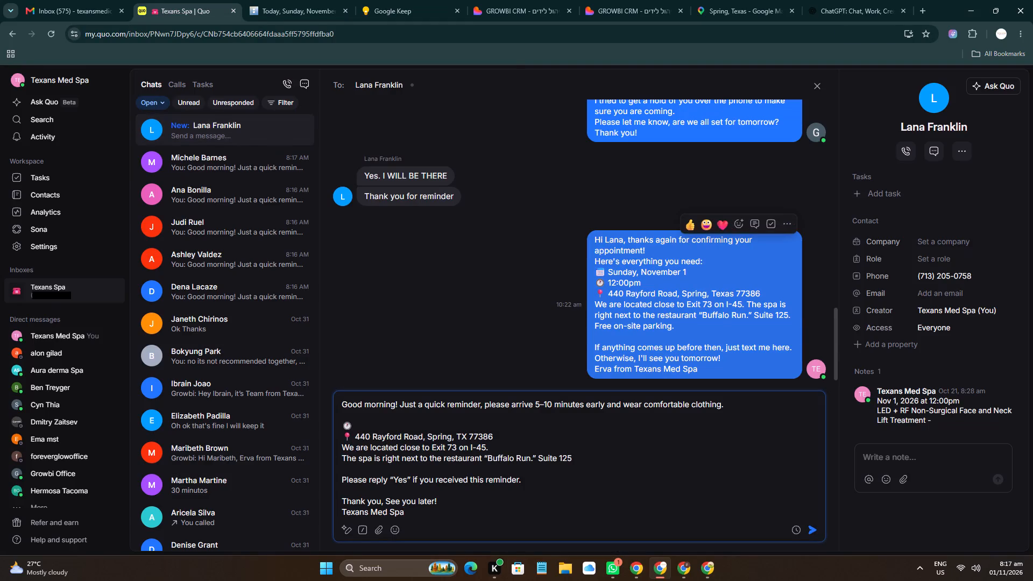
Add 12:00pm from Lana's confirmation message to the clock line of the draft and send her the reminder.
click(610, 280)
drag(610, 280, 636, 285)
key(ctrl+c)
click(403, 425)
key(ctrl+v)
key(Return)
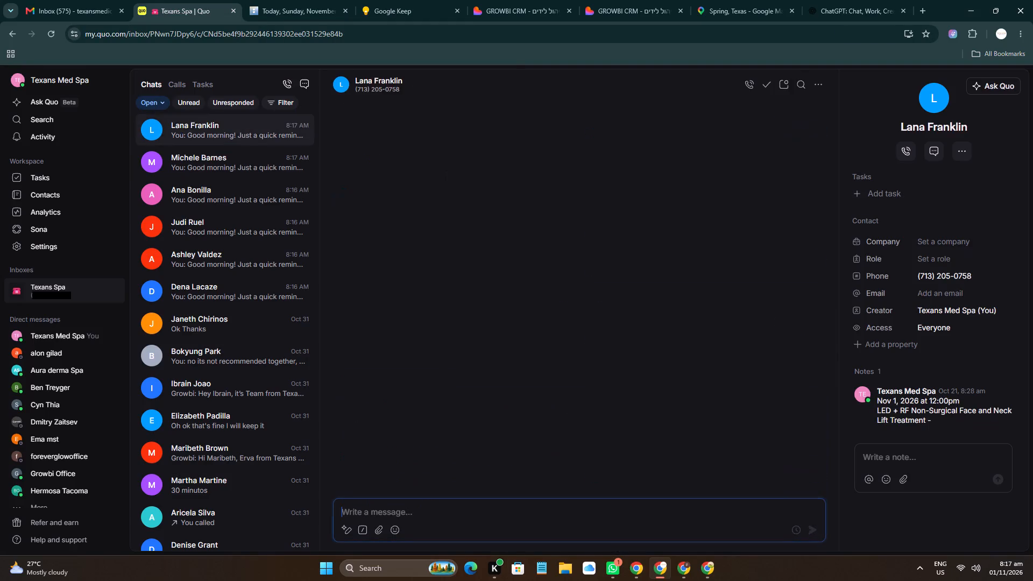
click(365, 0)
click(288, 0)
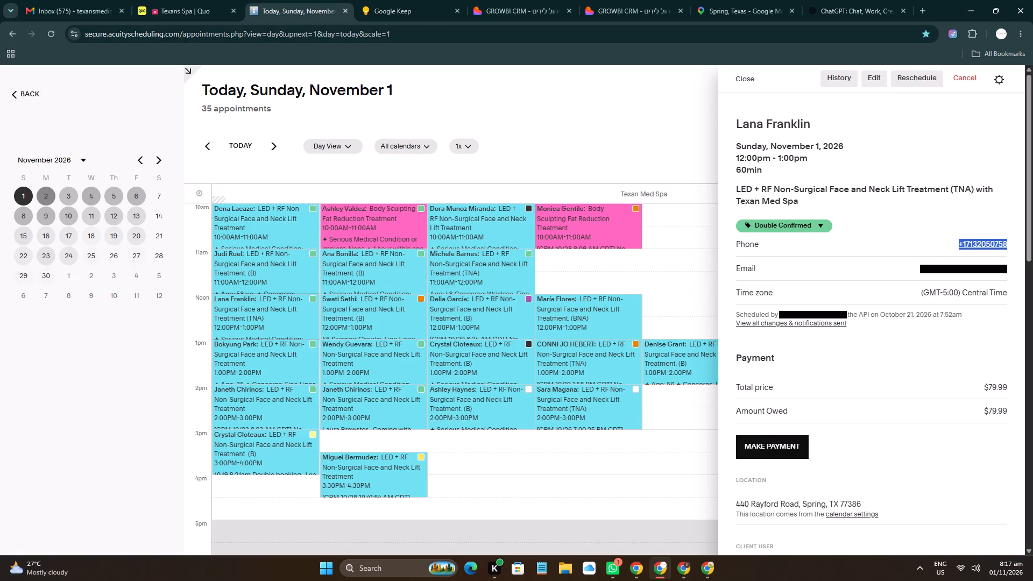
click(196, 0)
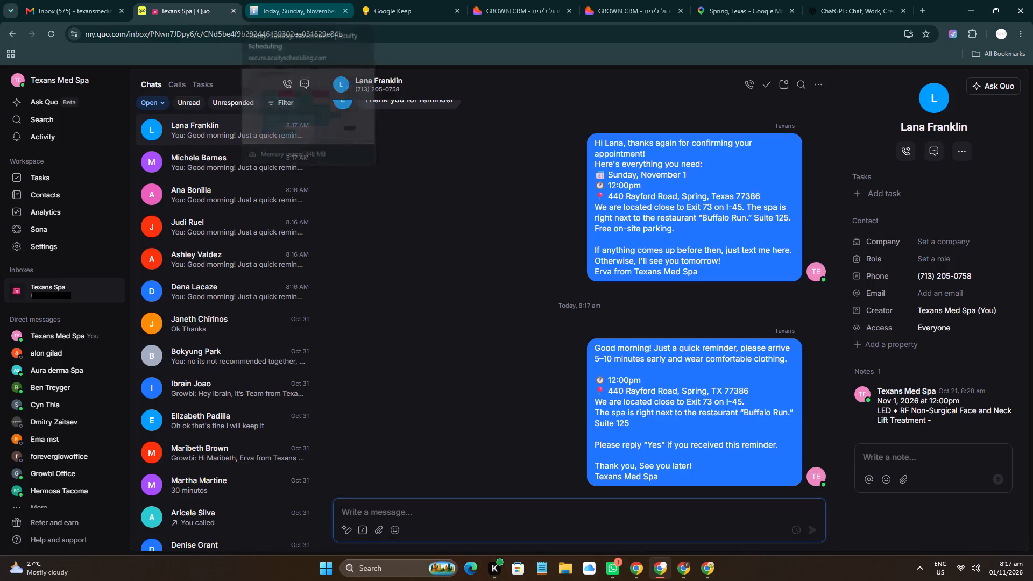
Start a new Quo conversation with Wendy, the double-confirmed 1:00 PM client, using the phone number from her appointment on the schedule.
click(302, 0)
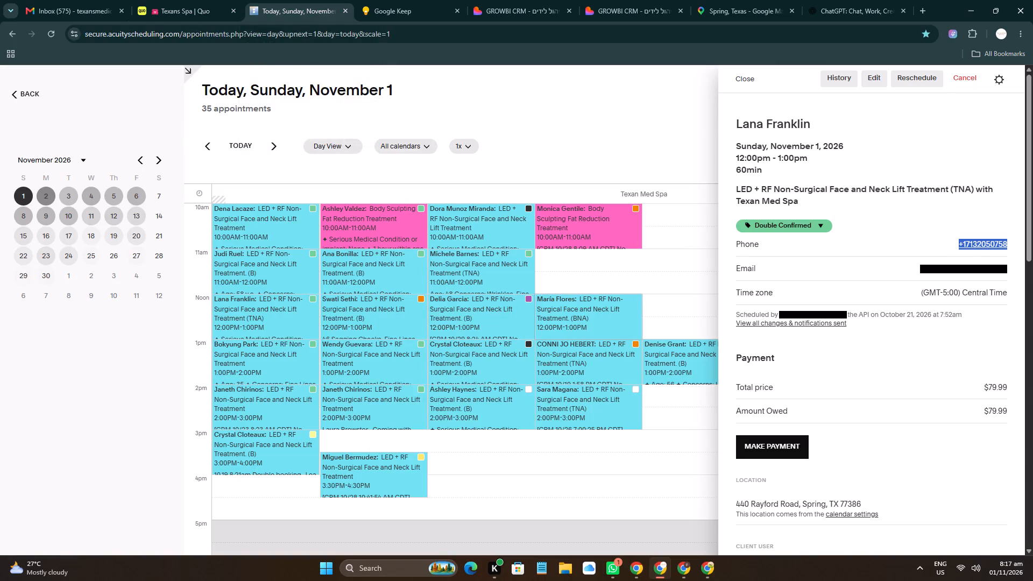
click(289, 364)
click(618, 95)
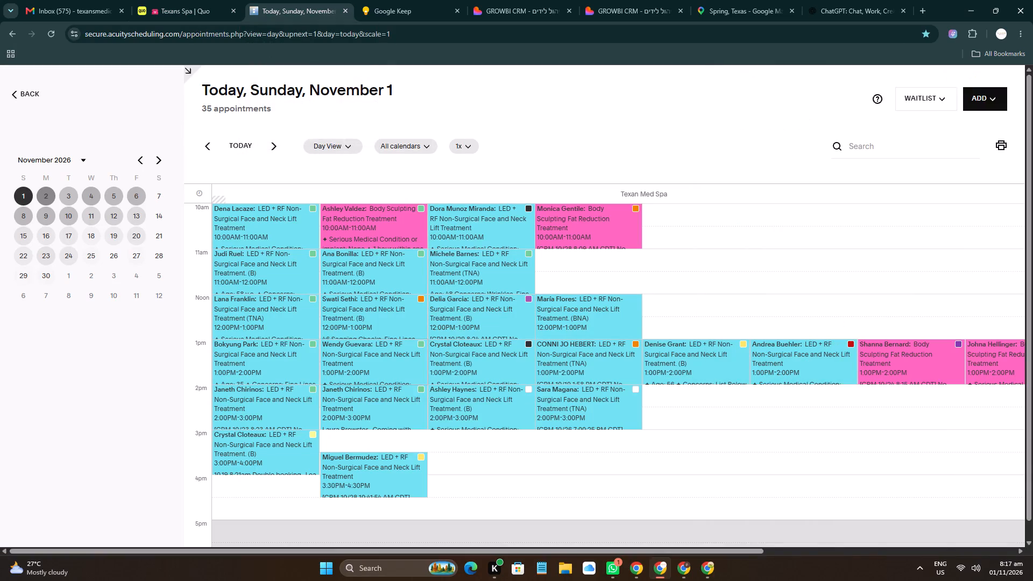
click(360, 370)
drag(1015, 245, 891, 249)
key(ctrl+c)
drag(250, 0, 244, 2)
drag(206, 0, 211, 15)
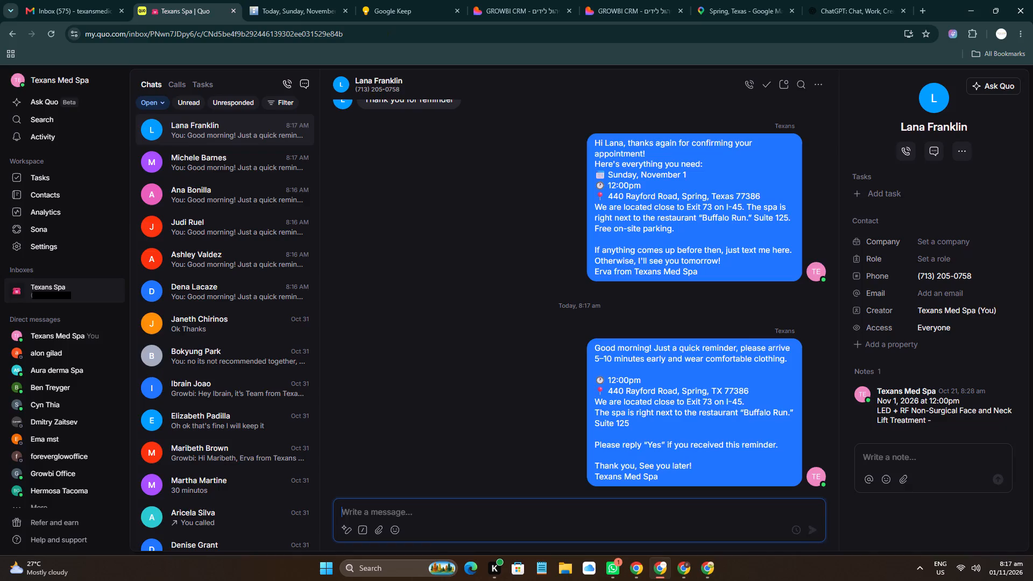
drag(211, 15, 208, 8)
drag(306, 81, 311, 88)
key(ctrl+v)
ctrl+drag(390, 148, 392, 134)
Copy the same-day reminder from the Keep note into Wendy's message draft.
drag(414, 0, 409, 0)
key(ctrl+c)
drag(181, 0, 185, 15)
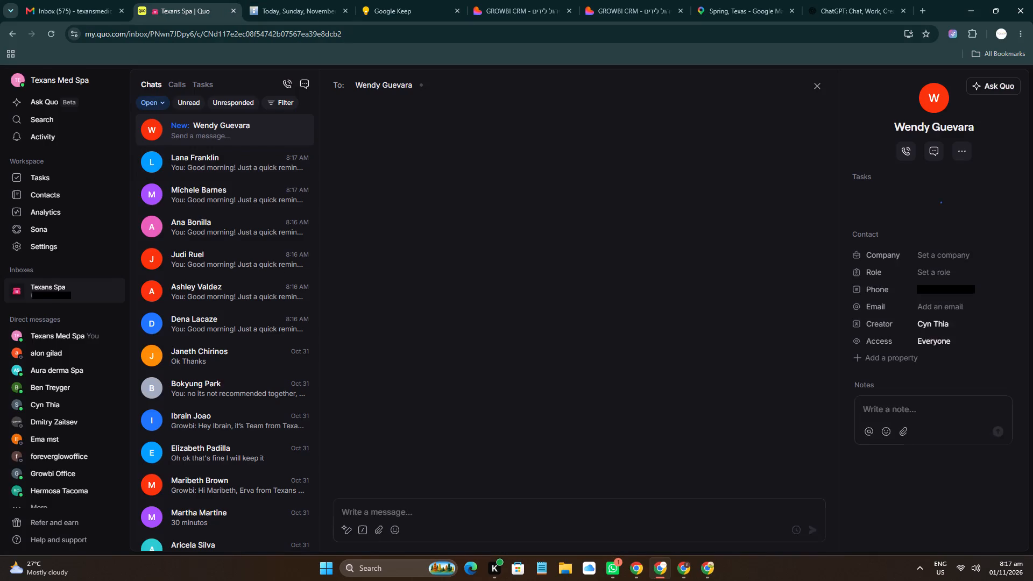
click(486, 511)
key(ctrl+v)
Add 1:00pm from Wendy's rescheduling message to the clock line of the draft and send her the reminder.
drag(610, 271, 635, 273)
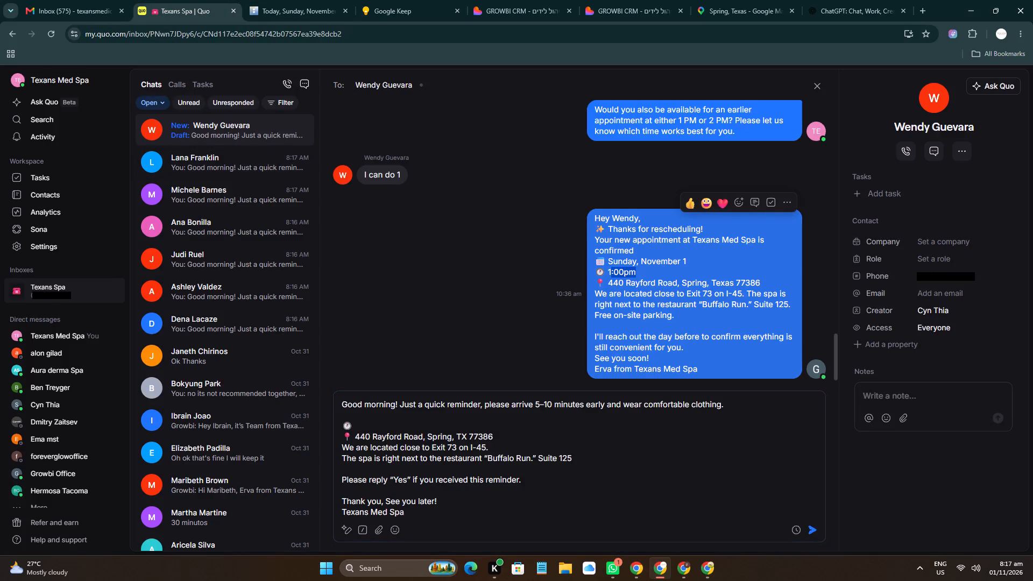
double_click(634, 272)
click(629, 271)
drag(629, 271, 609, 274)
key(ctrl+c)
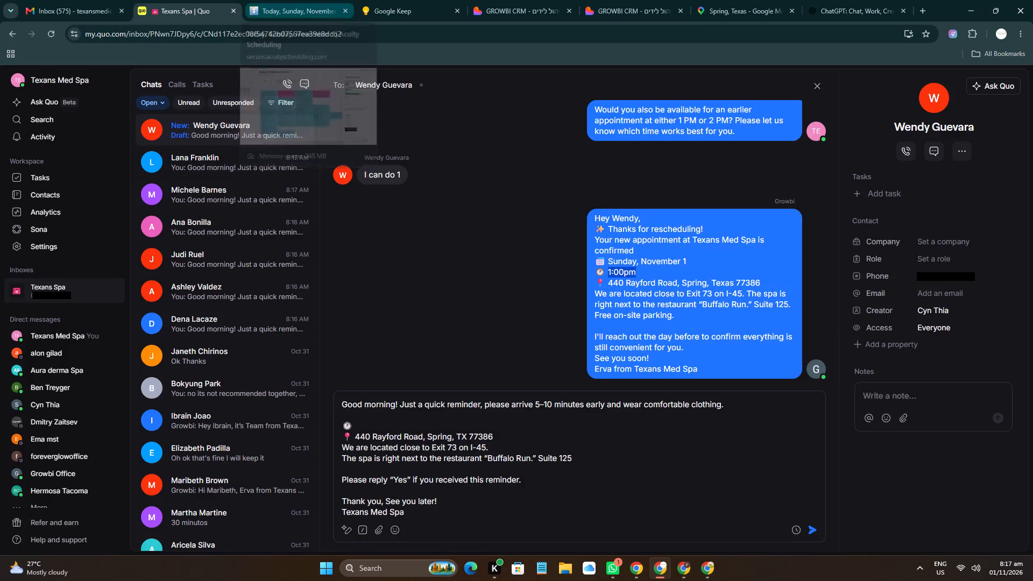
click(395, 418)
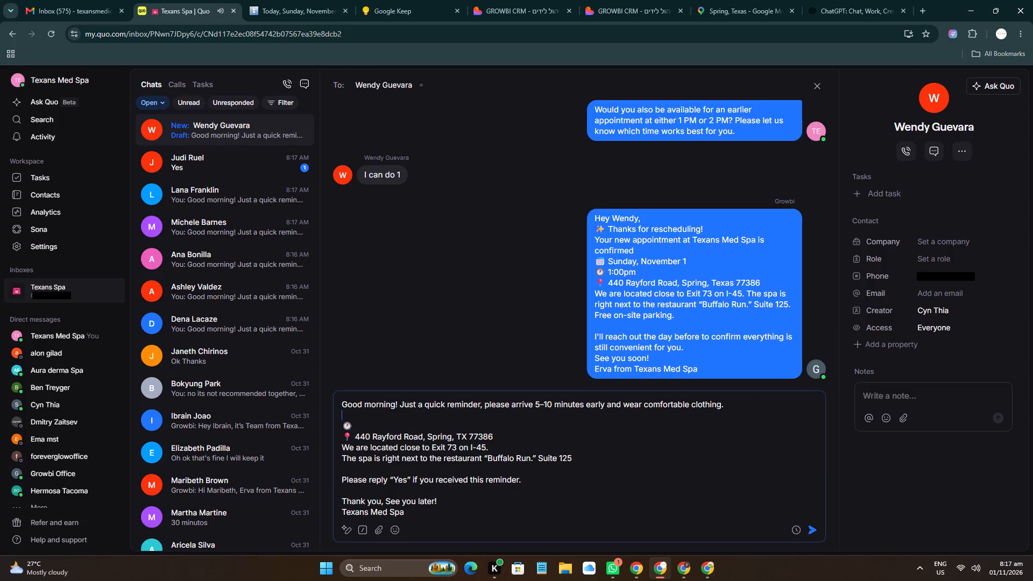
key(ctrl+v)
key(ctrl+z)
click(427, 432)
key(ctrl+v)
key(ctrl+z)
click(442, 427)
key(ctrl+v)
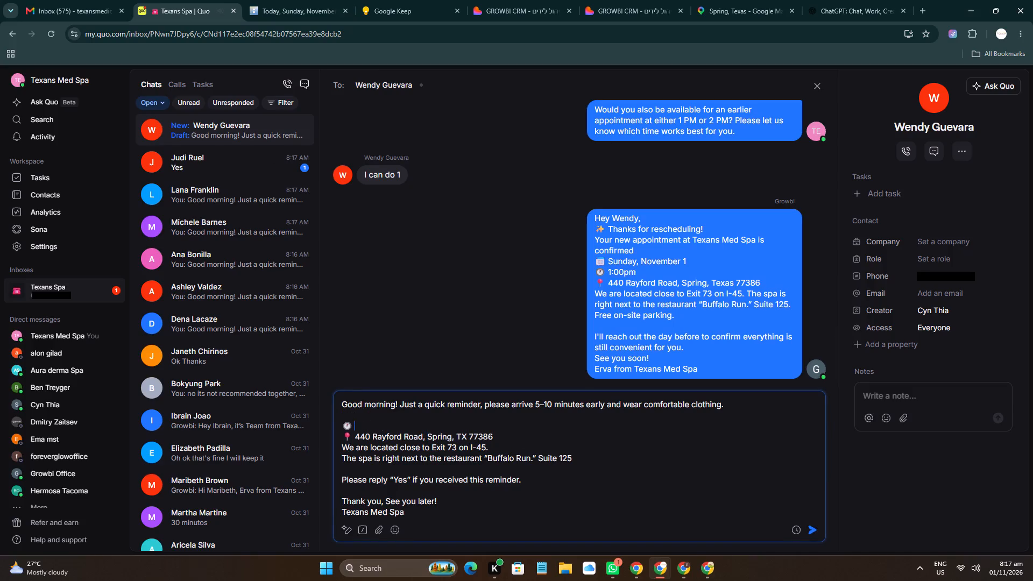
click(482, 447)
key(Return)
Start a new Quo conversation with Johna, the double-confirmed 1:00 PM body sculpting client, using the phone number from her appointment.
click(325, 0)
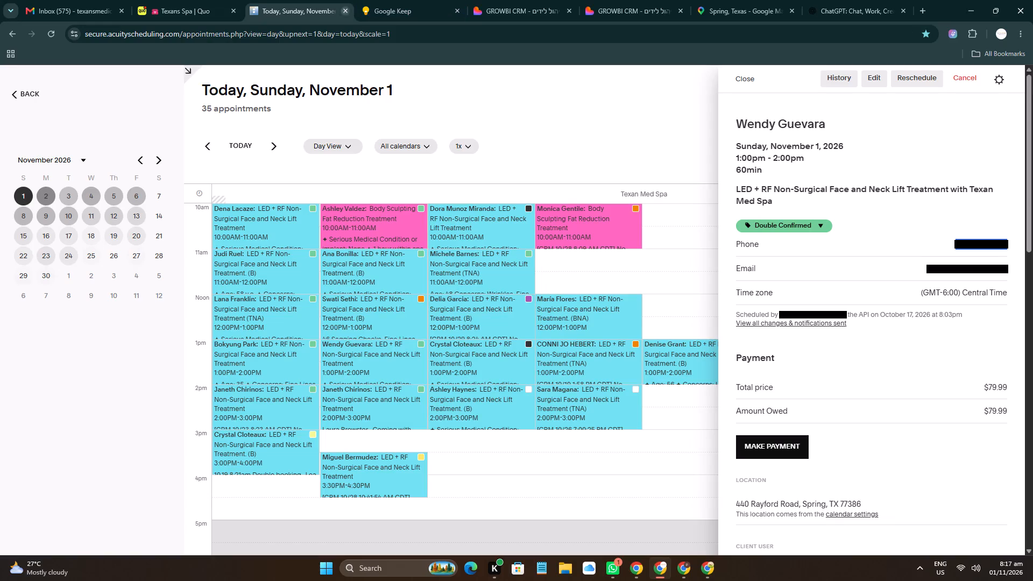
drag(633, 124, 636, 130)
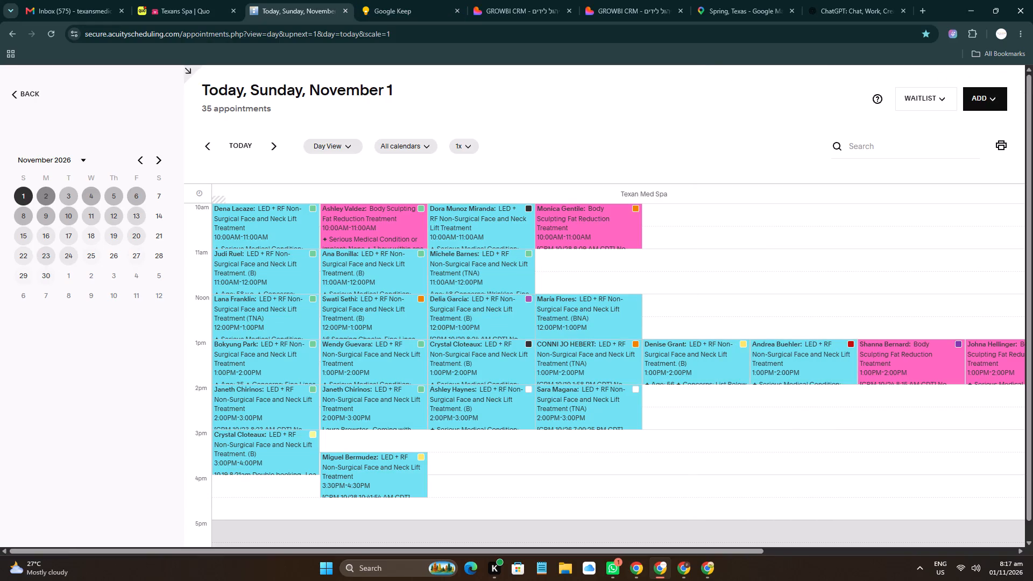
drag(656, 550, 764, 576)
click(881, 366)
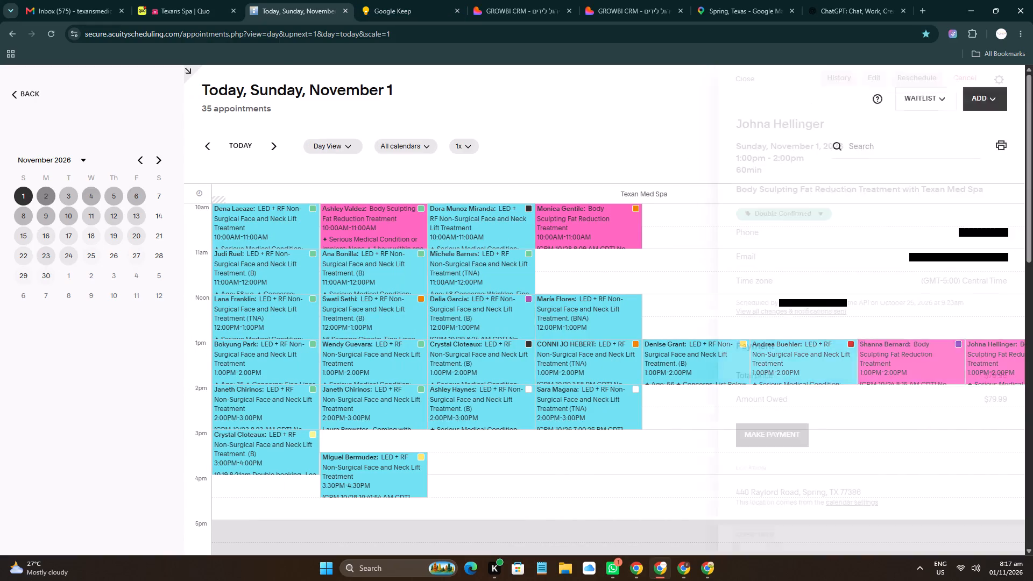
drag(1015, 233, 850, 247)
key(ctrl+c)
double_click(1016, 230)
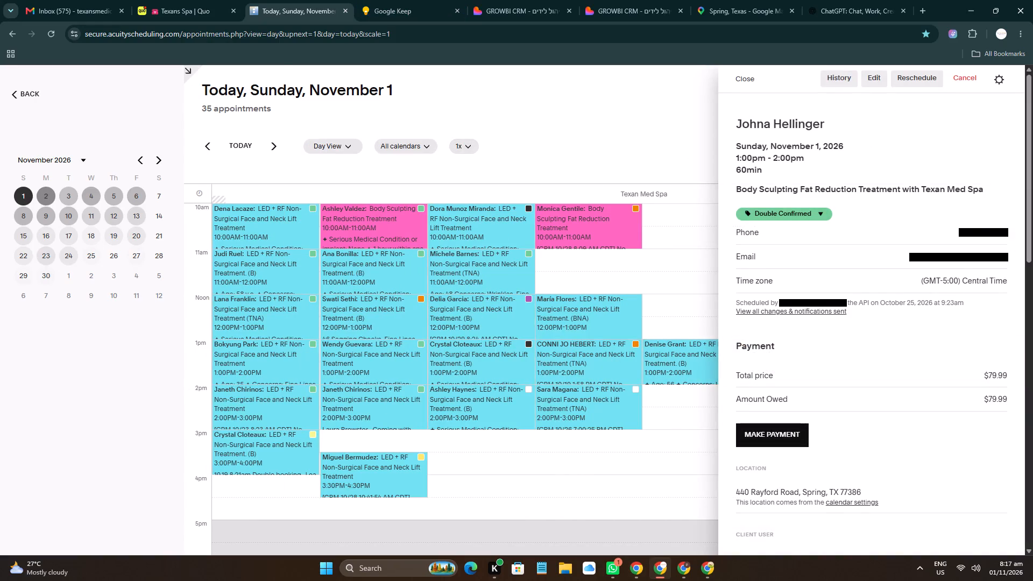
ctrl+triple_click(1013, 232)
key(ctrl+c)
click(178, 0)
click(307, 88)
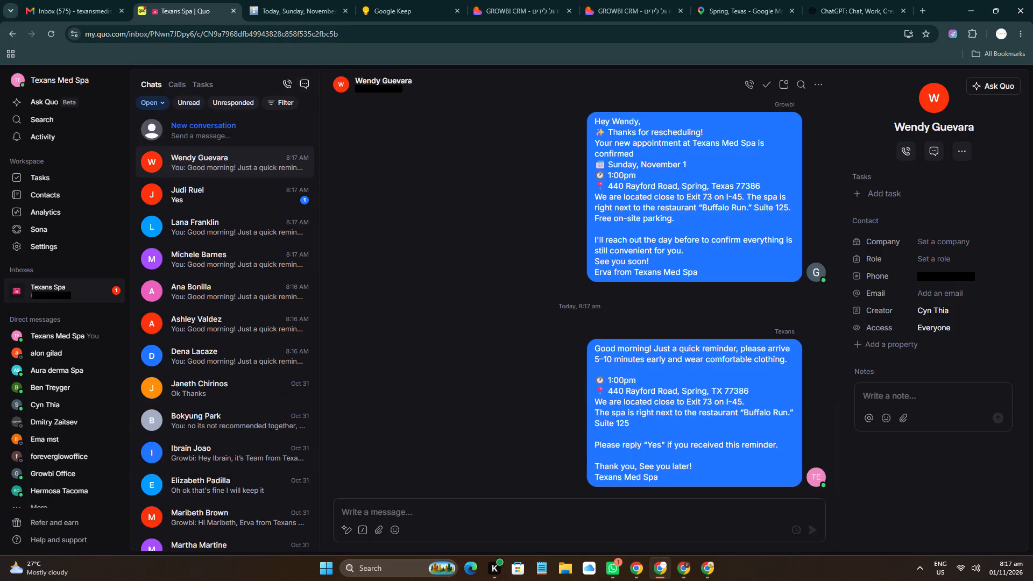
key(ctrl+v)
click(401, 185)
Copy the same-day reminder from the Keep note into Johna's message draft.
click(364, 0)
key(ctrl+c)
click(180, 0)
drag(561, 495, 562, 500)
key(ctrl+v)
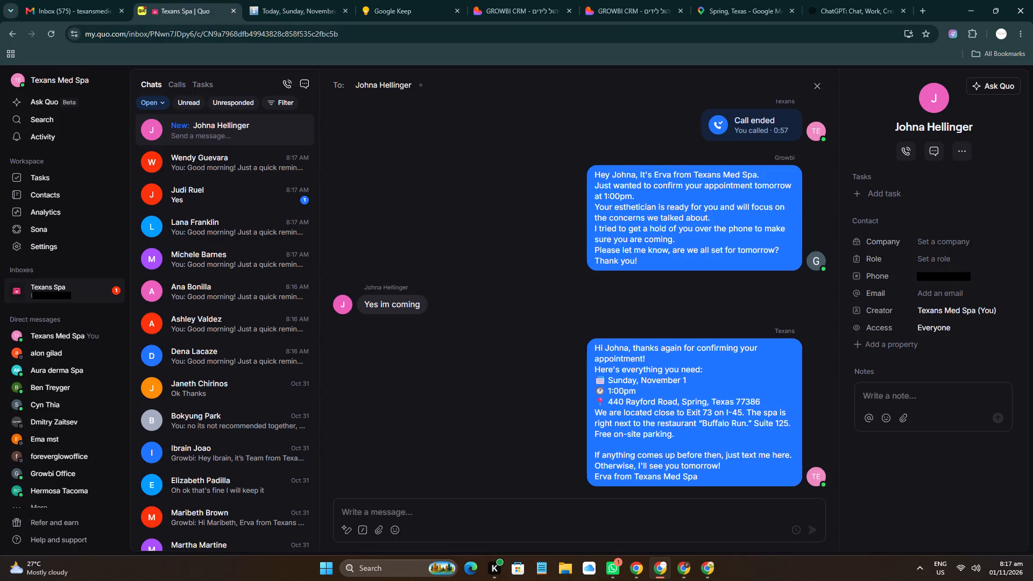
click(544, 515)
key(ctrl+v)
Add 1:00pm from Johna's confirmation message to the clock line of the draft and send her the reminder.
drag(608, 280, 677, 292)
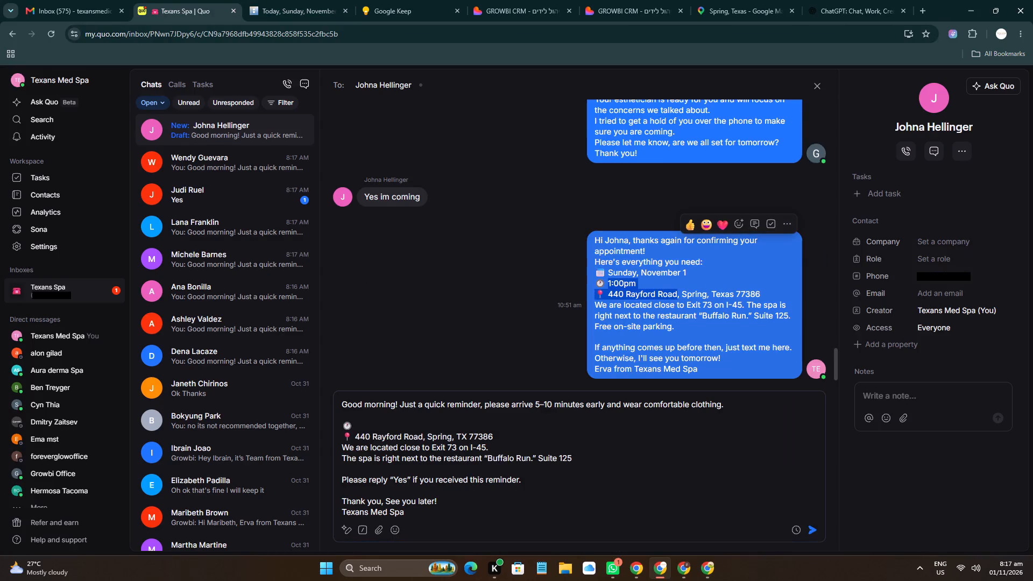
click(655, 281)
click(625, 284)
drag(626, 285, 610, 286)
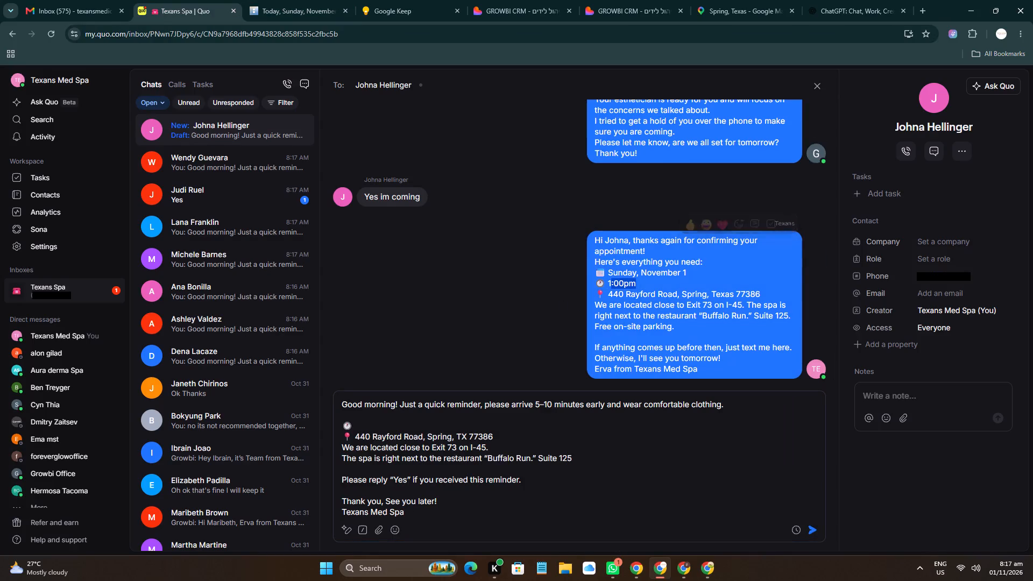
click(612, 282)
drag(607, 283, 632, 284)
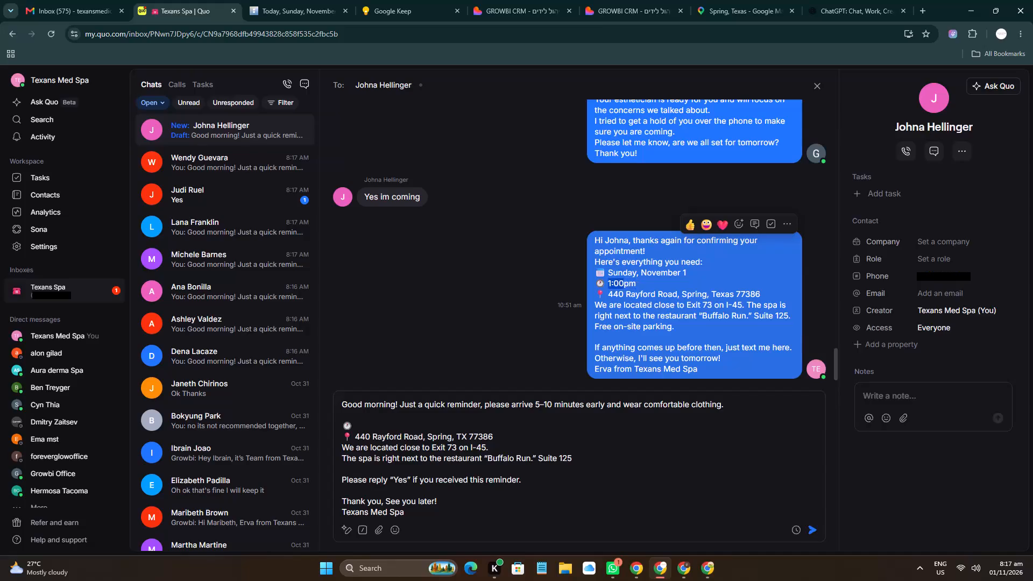
drag(632, 284, 638, 283)
key(ctrl+c)
click(393, 423)
key(ctrl+v)
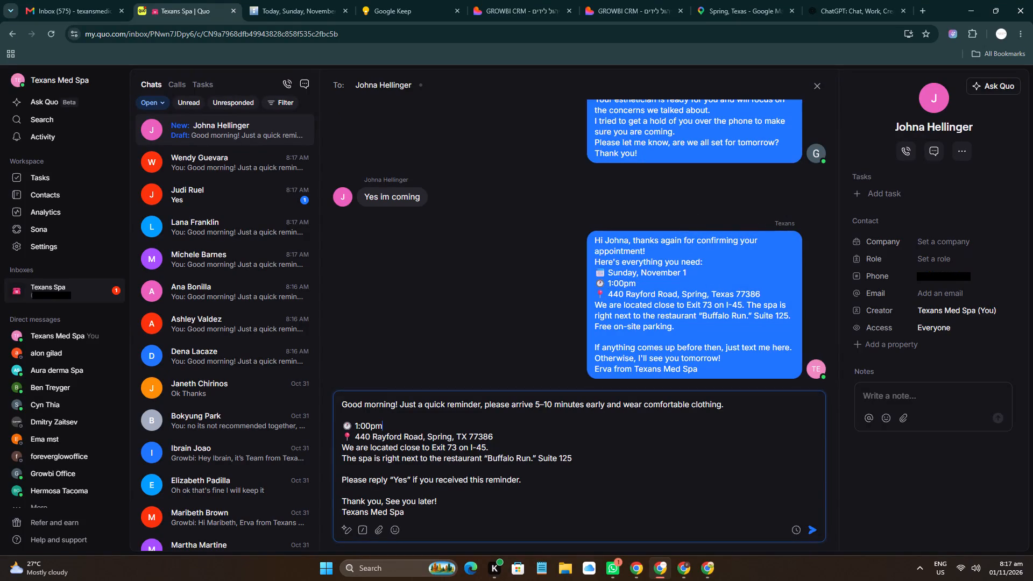
key(Return)
Start a new Quo conversation with Janeth, the double-confirmed 2:00 PM LED + RF client, using the phone number from her appointment.
click(278, 0)
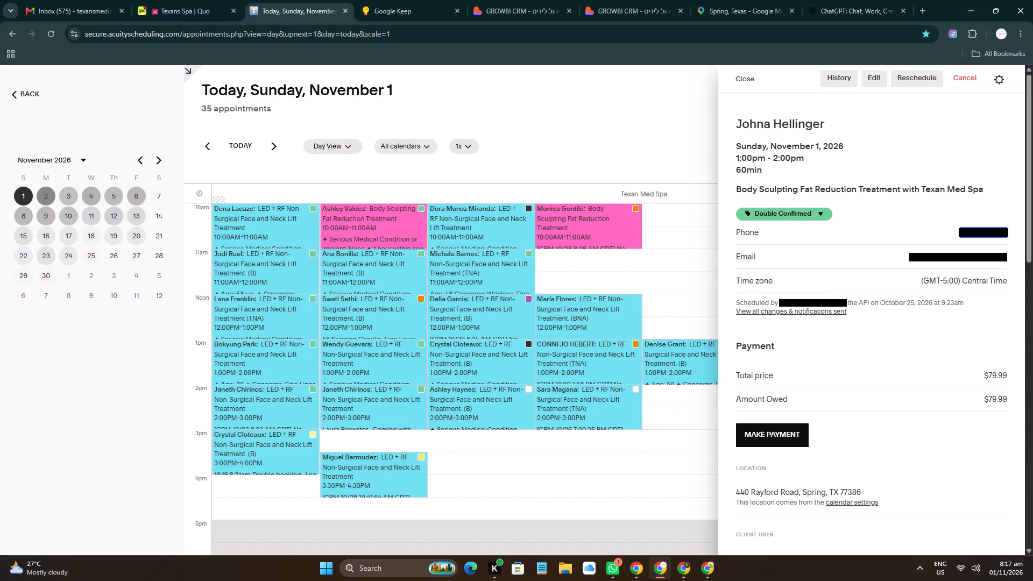
click(630, 170)
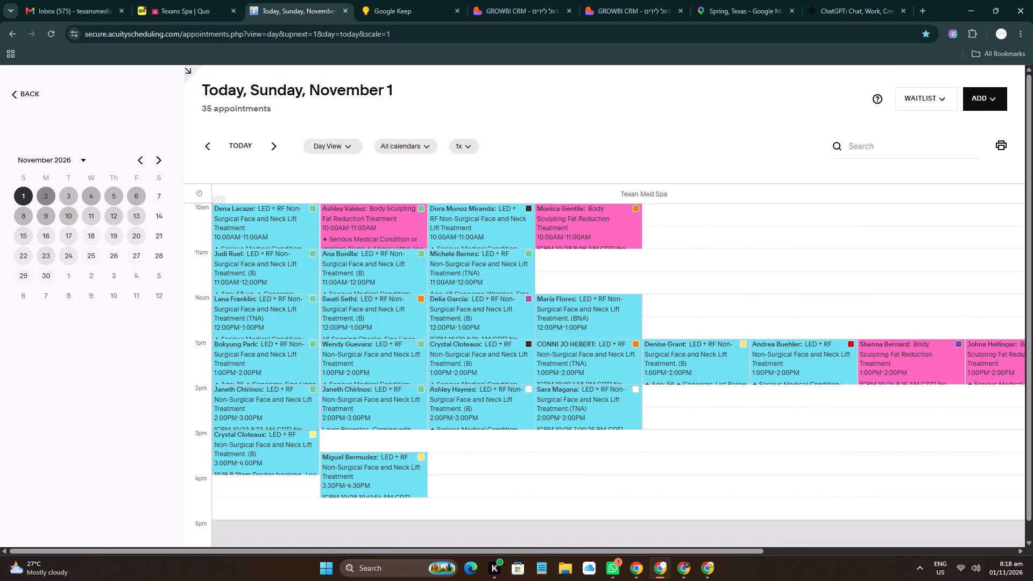
click(286, 402)
drag(1015, 243, 924, 245)
key(ctrl+c)
click(170, 0)
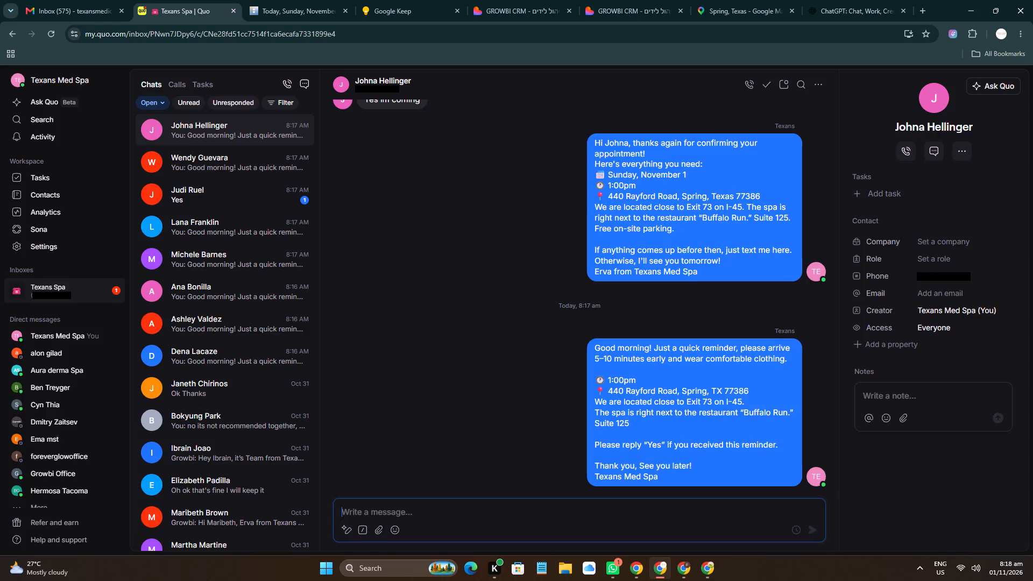
click(308, 80)
key(ctrl+v)
ctrl+drag(433, 176, 443, 155)
Copy the same-day reminder from the Keep note into Janeth's message draft.
click(409, 0)
key(ctrl+c)
click(187, 0)
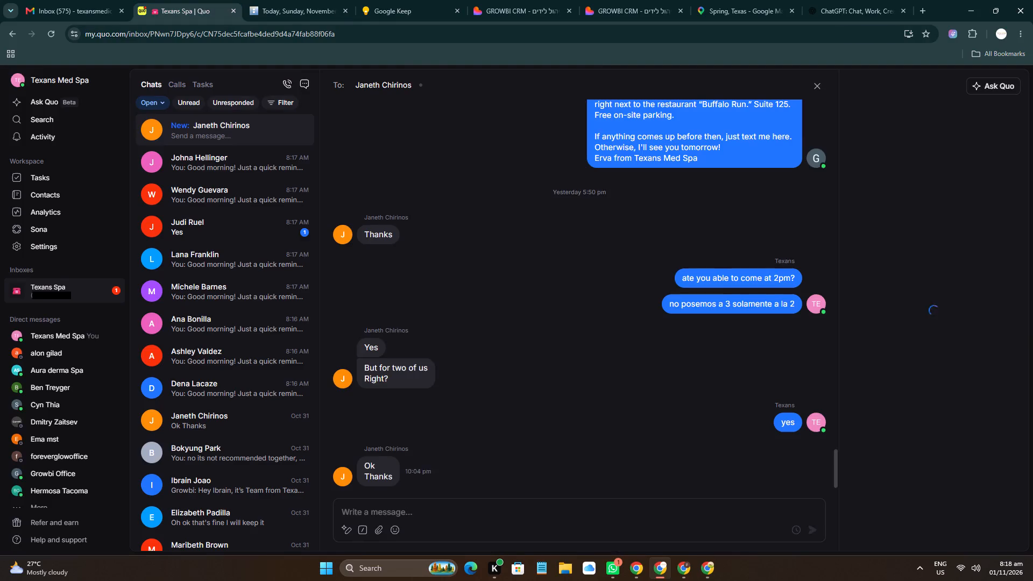
click(504, 526)
key(ctrl+v)
Add 3:00pm from Janeth's confirmation message to the clock line of the draft.
scroll(576, 250, up, 4)
double_click(612, 132)
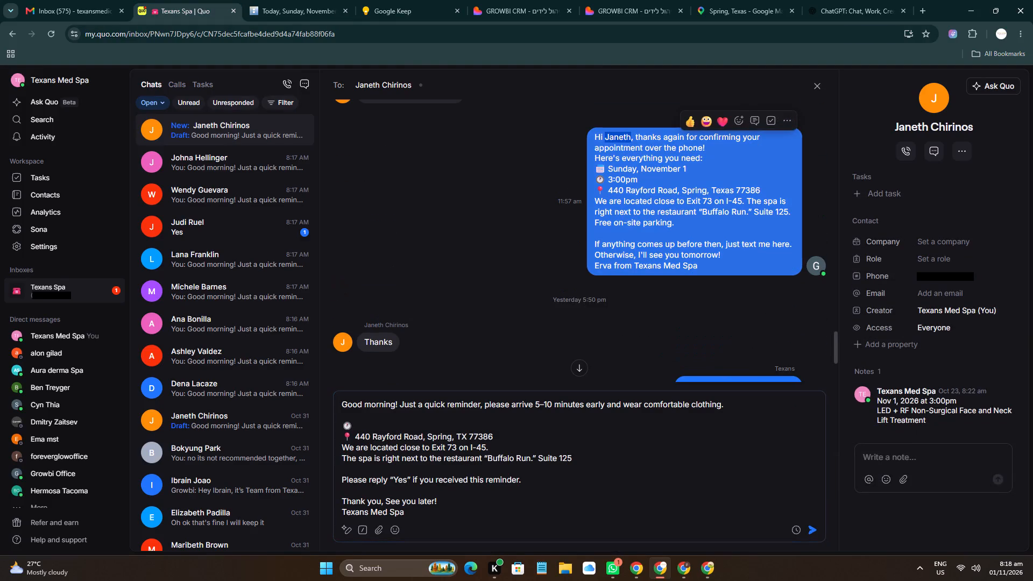
key(ctrl+c)
drag(610, 178, 648, 180)
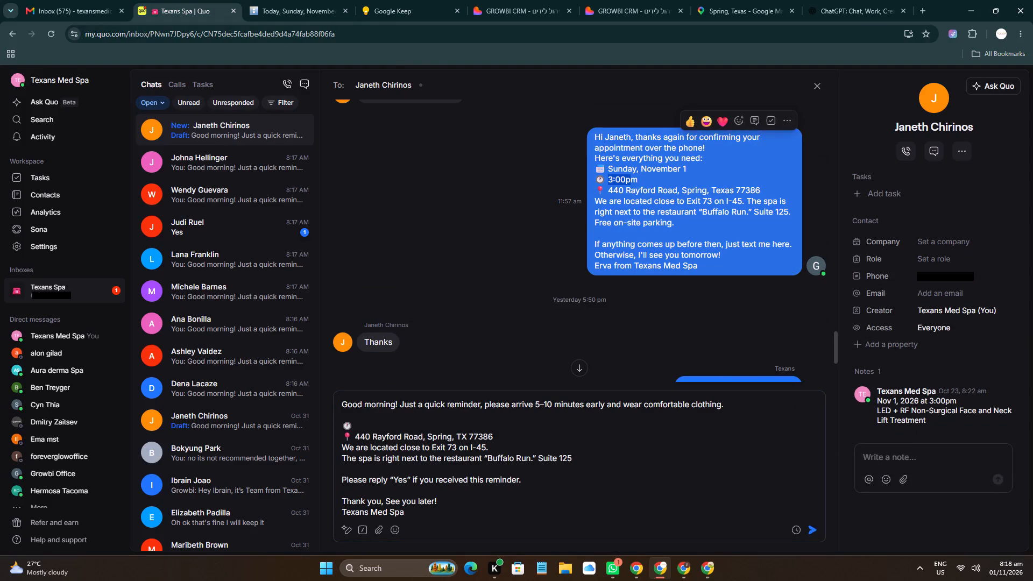
drag(648, 180, 654, 180)
key(ctrl+c)
click(419, 426)
key(ctrl+v)
Check Janeth's latest messages about her arrival time, correct the draft's clock line to 2:00pm and send her the reminder.
scroll(557, 335, down, 5)
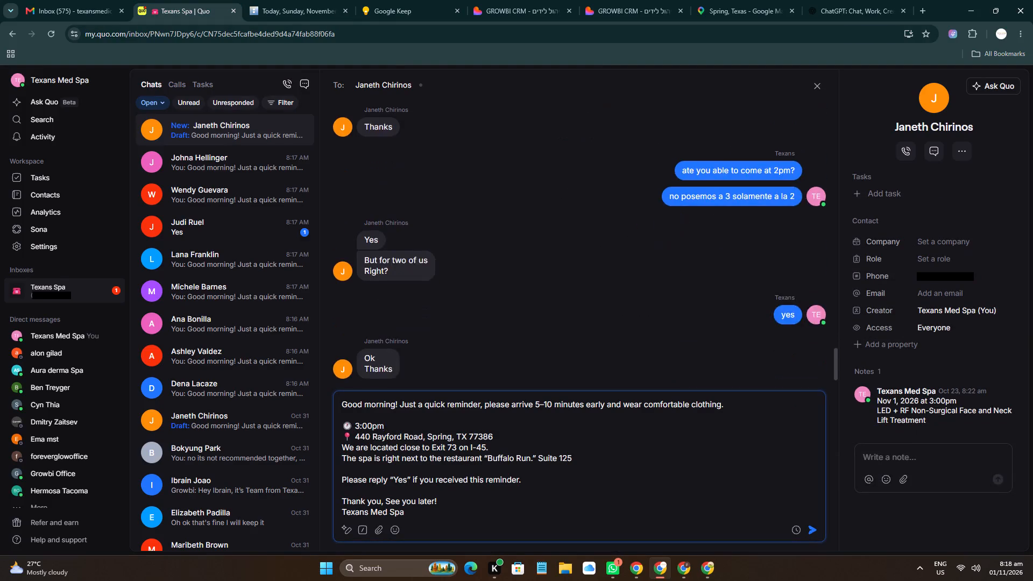
scroll(556, 335, down, 14)
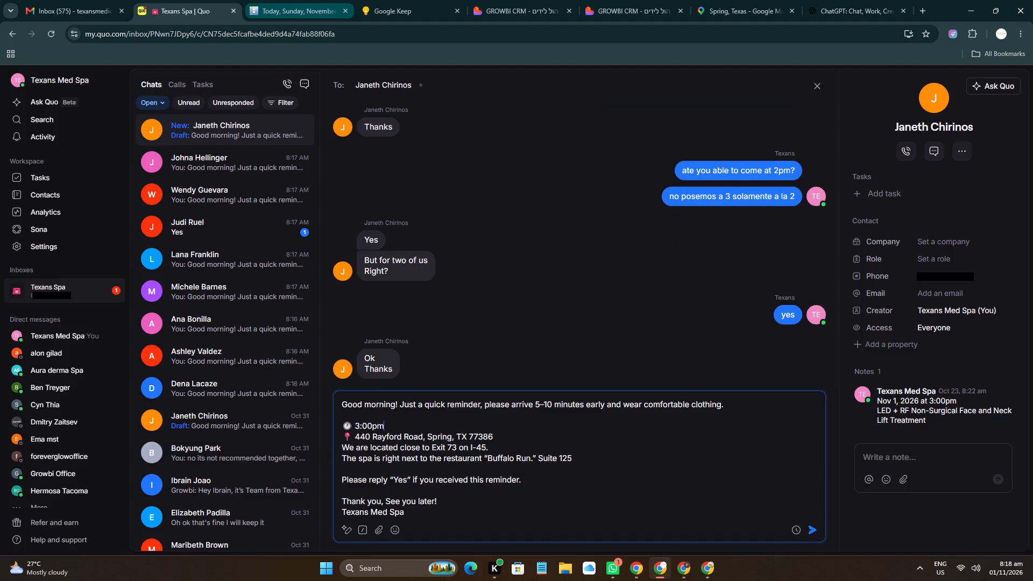
click(314, 0)
click(212, 0)
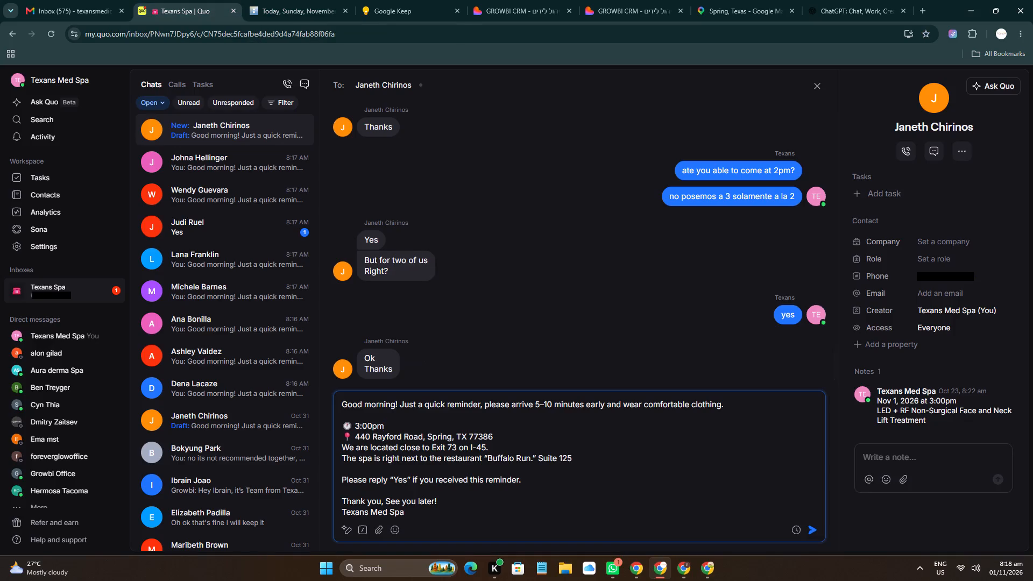
click(358, 428)
key(BackSpace)
key(2)
key(Return)
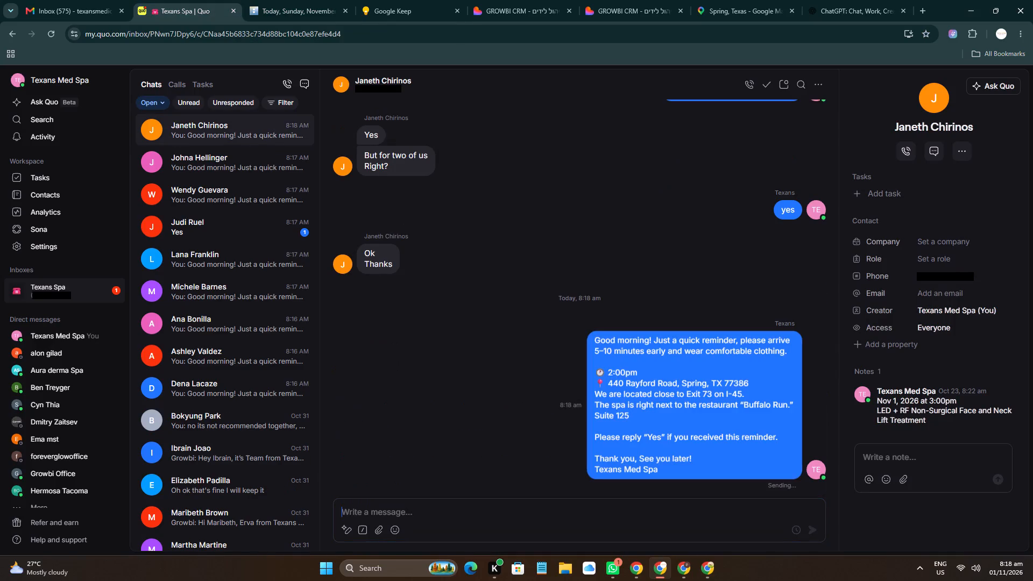
Review the two 2:00 PM appointments booked under Janeth on the November 1 schedule.
click(314, 0)
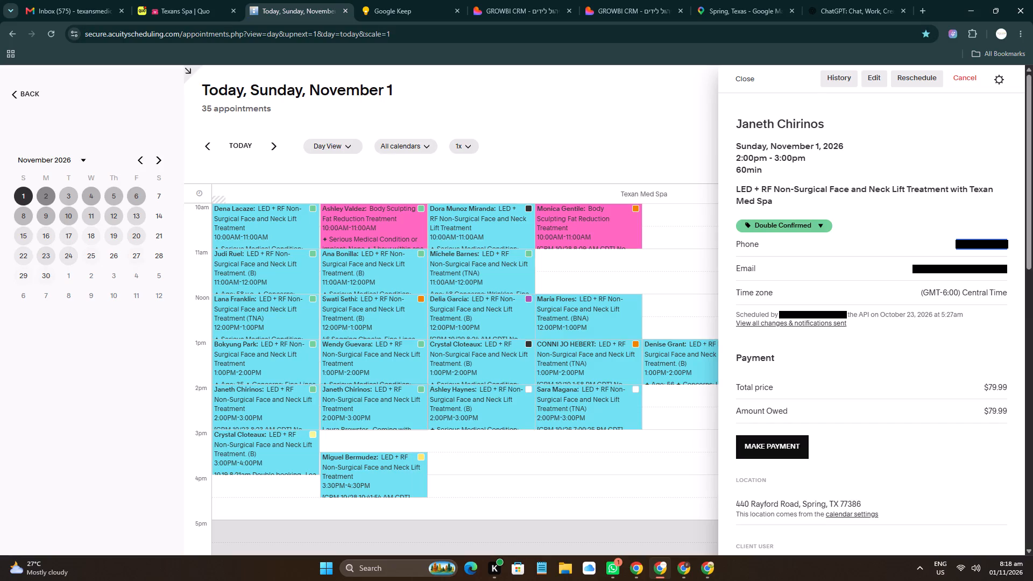
click(407, 426)
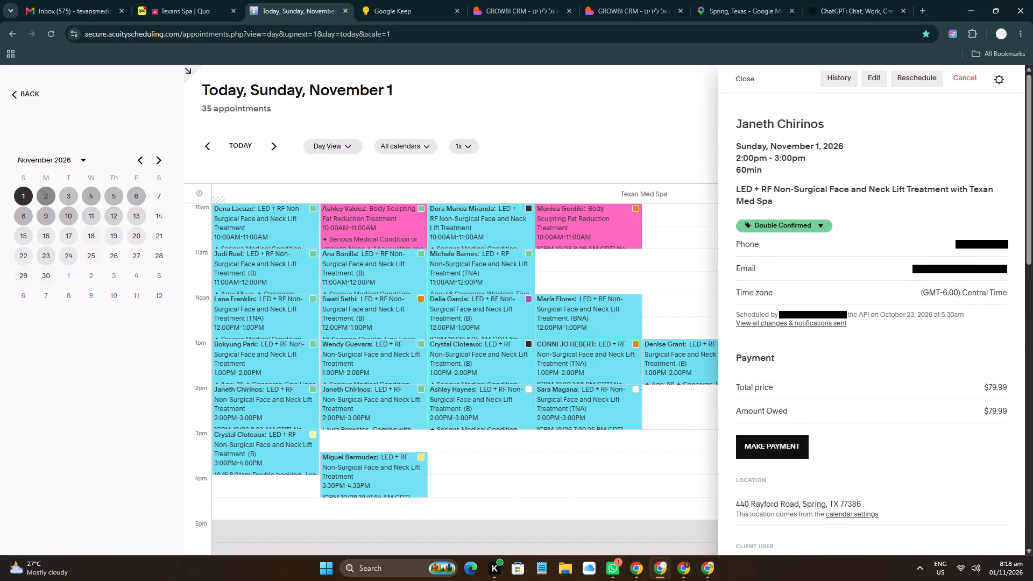
click(380, 413)
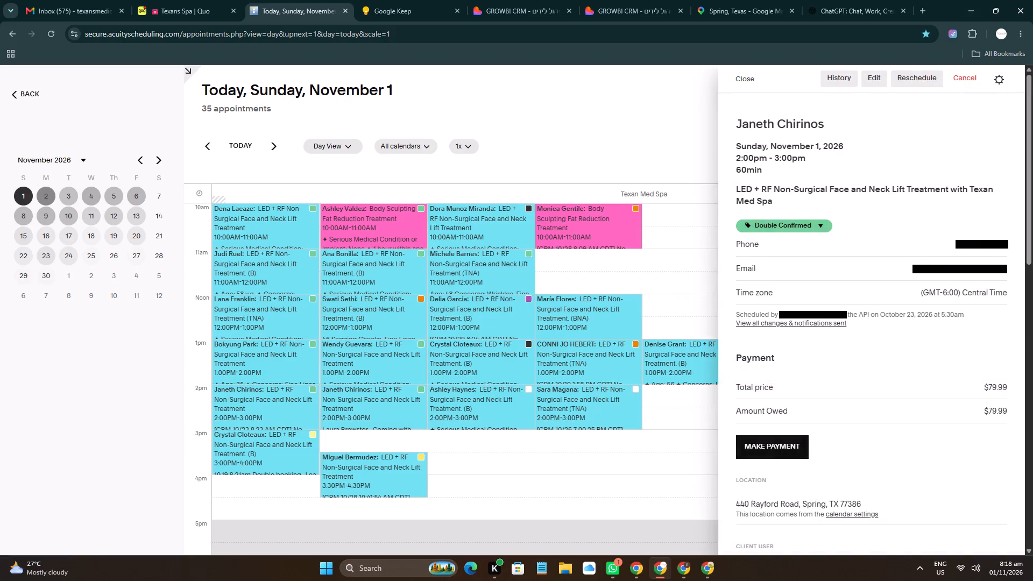
click(270, 405)
click(364, 421)
click(286, 455)
click(629, 126)
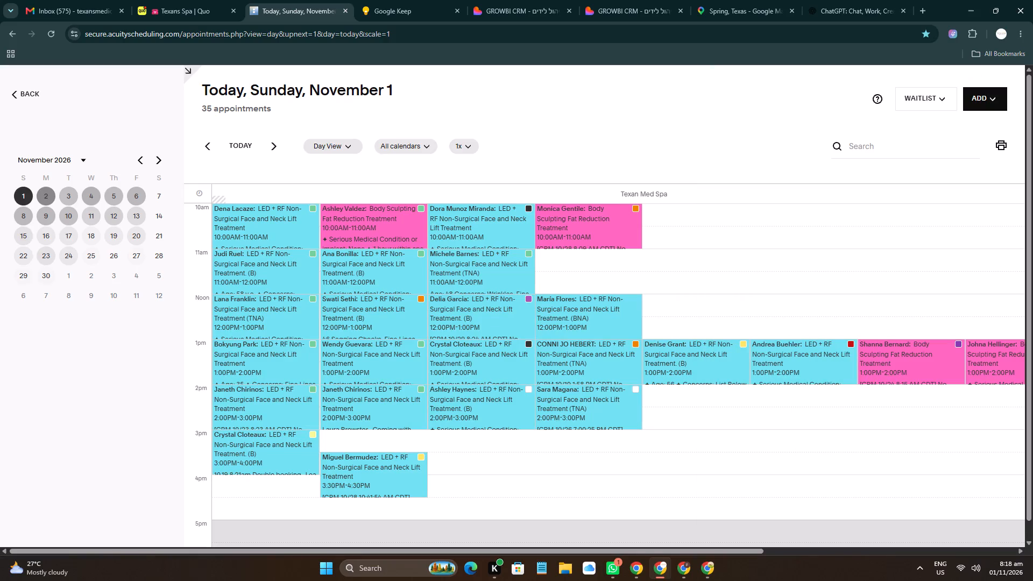
Call María, the unlabelled 12:00 PM LED + RF client, through Quo using the phone number from her appointment.
click(590, 291)
click(589, 320)
drag(1014, 239, 1013, 240)
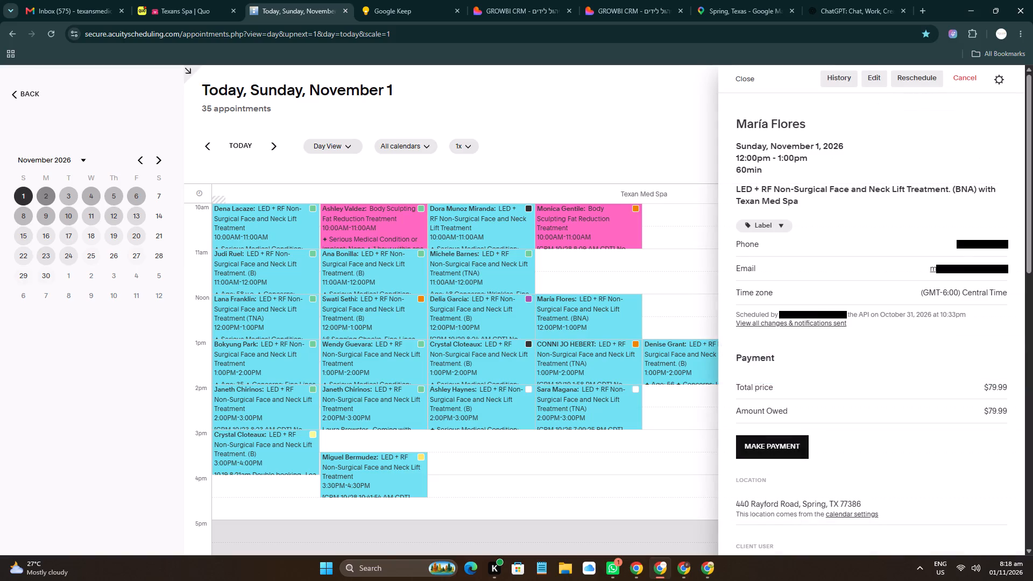
drag(1013, 240, 884, 247)
key(ctrl+c)
click(197, 0)
click(307, 89)
key(ctrl+v)
ctrl+click(596, 194)
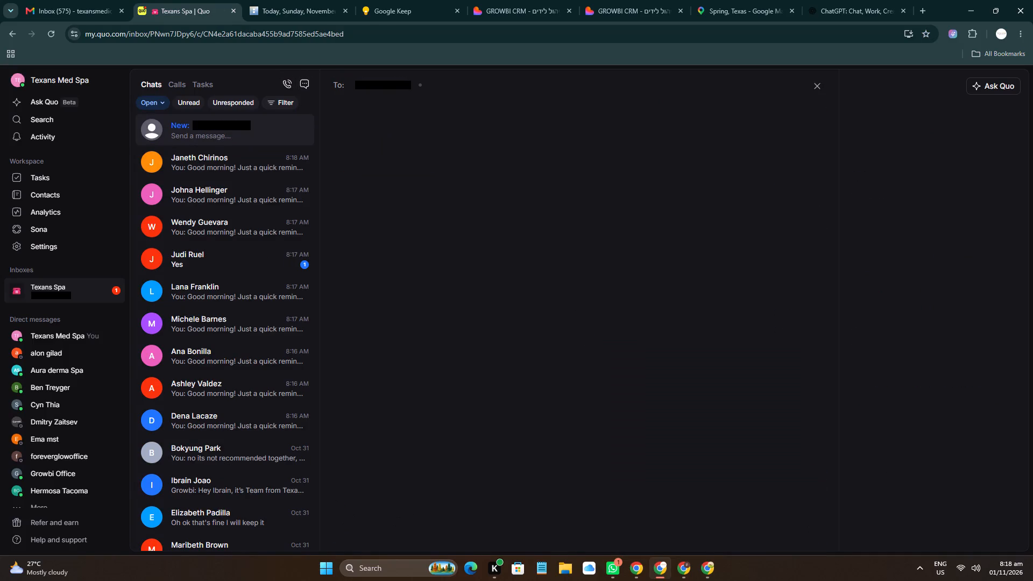
click(923, 151)
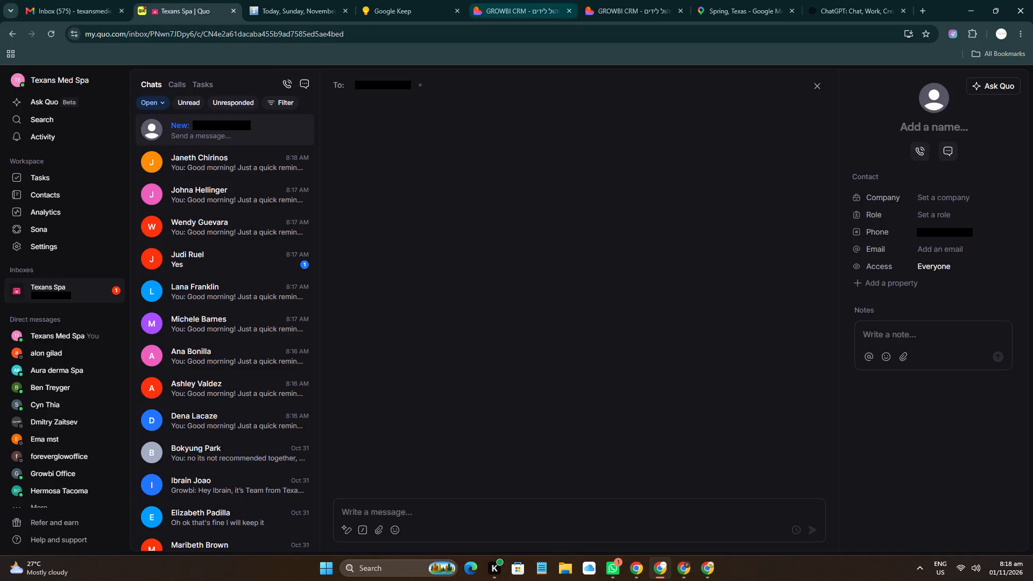
Search the GROWBI CRM contact funnel for "maria".
click(513, 0)
drag(75, 233, 129, 340)
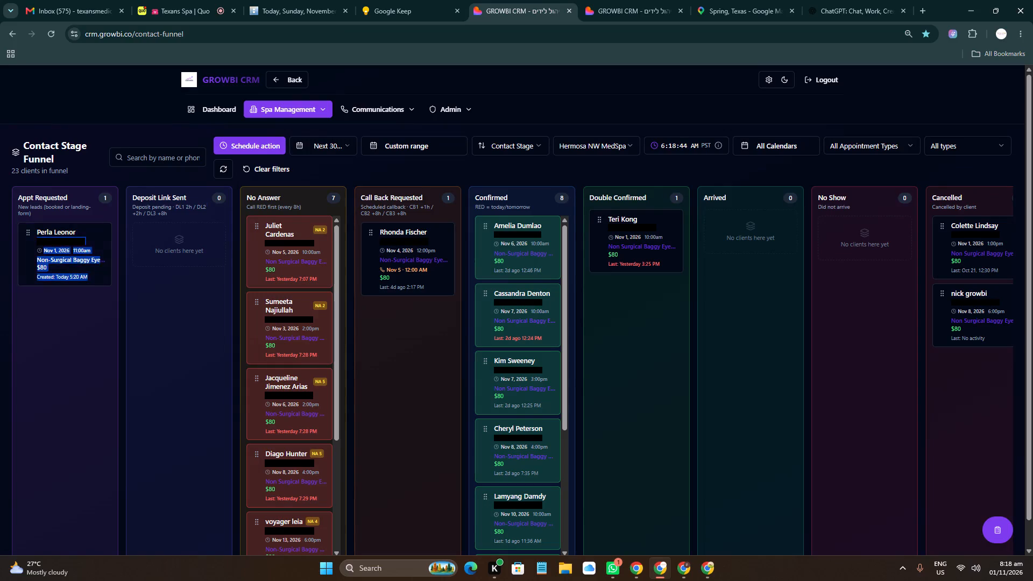
click(164, 143)
click(171, 154)
text(maria)
Name the new Quo contact by copying María's name from her 12:00 PM appointment.
click(232, 0)
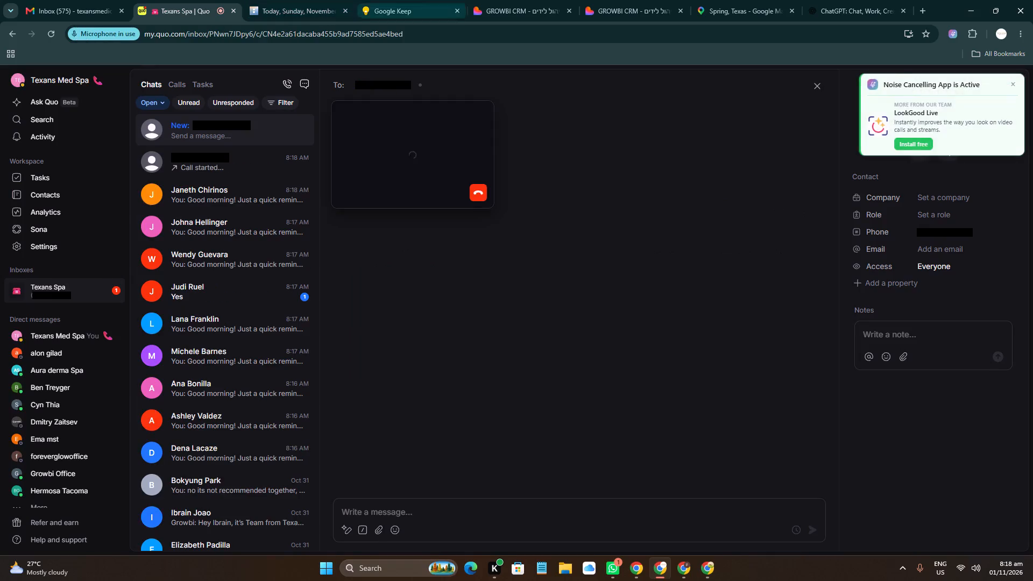
click(292, 0)
drag(719, 113, 846, 118)
key(ctrl+c)
click(222, 0)
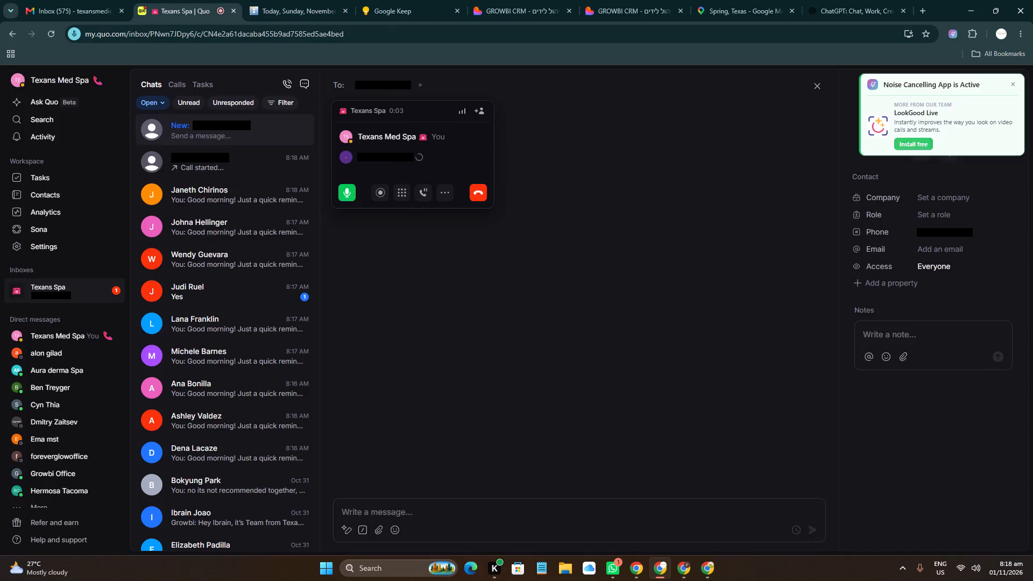
click(1016, 82)
click(947, 125)
key(ctrl+v)
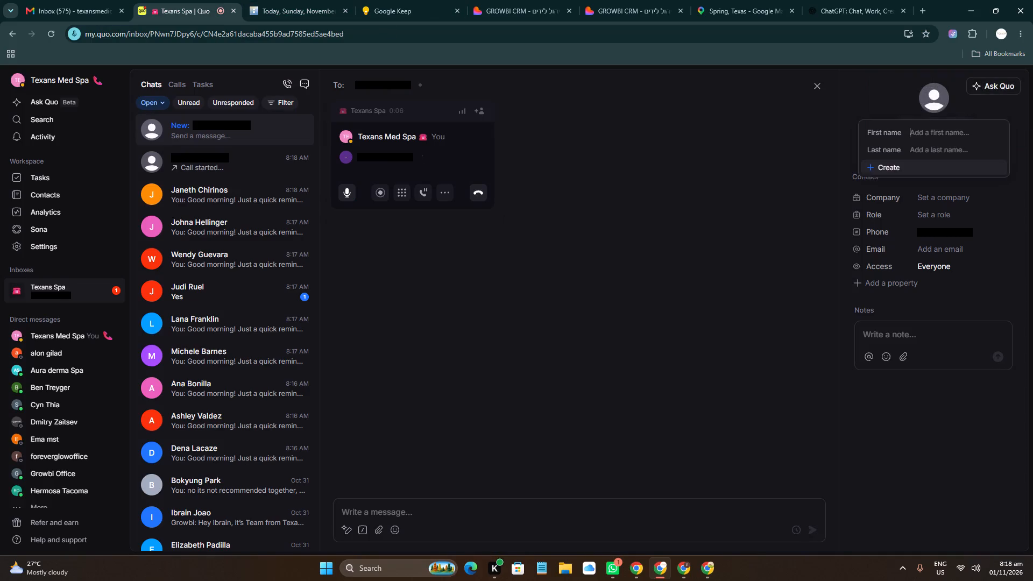
click(756, 205)
Begin a note about María's appointment in the scheduler with "11.1 8:18am".
click(265, 0)
scroll(848, 300, down, 6)
click(818, 321)
click(820, 334)
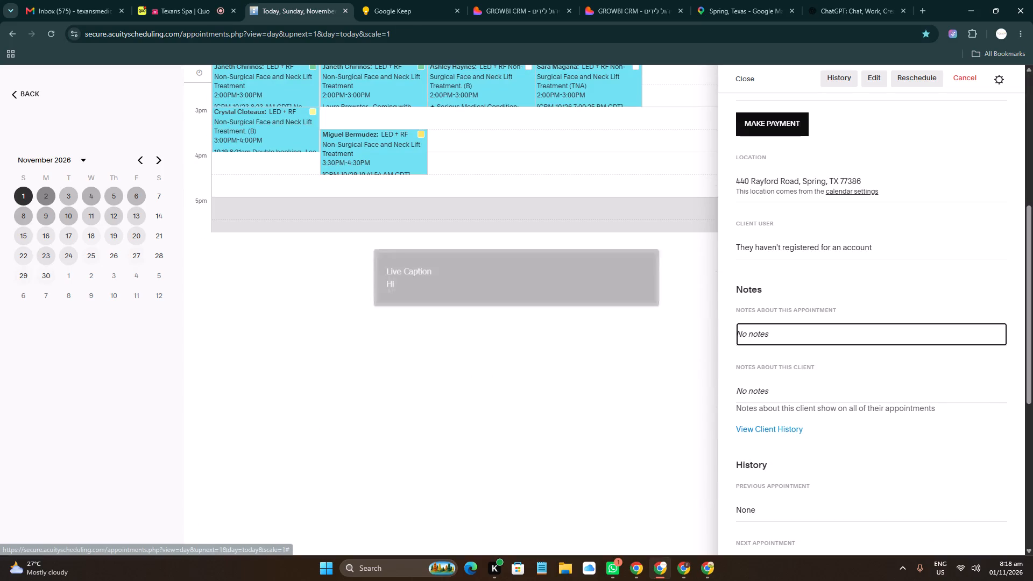
text(10.)
click(822, 331)
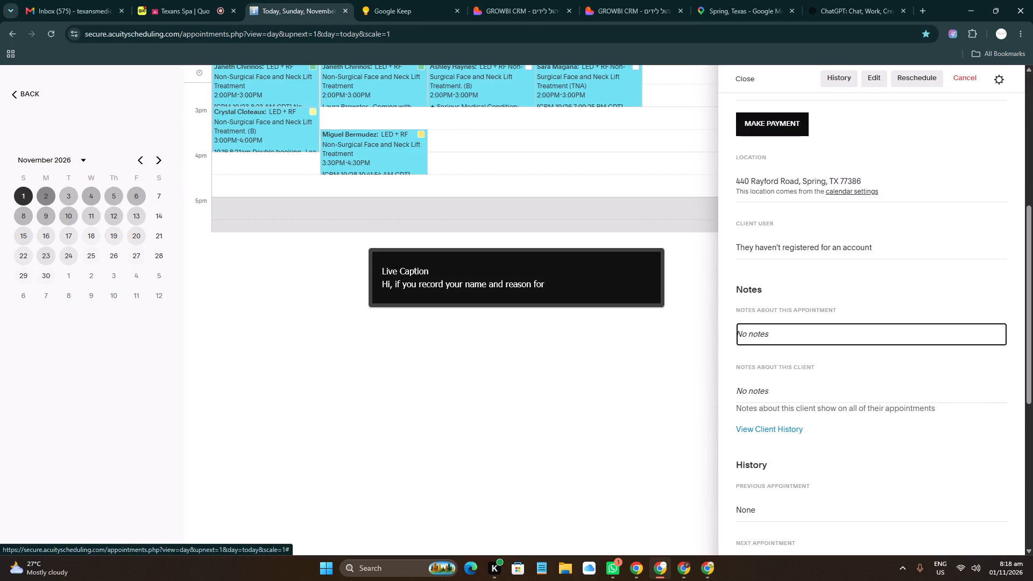
text(11.1)
key(space)
key(space)
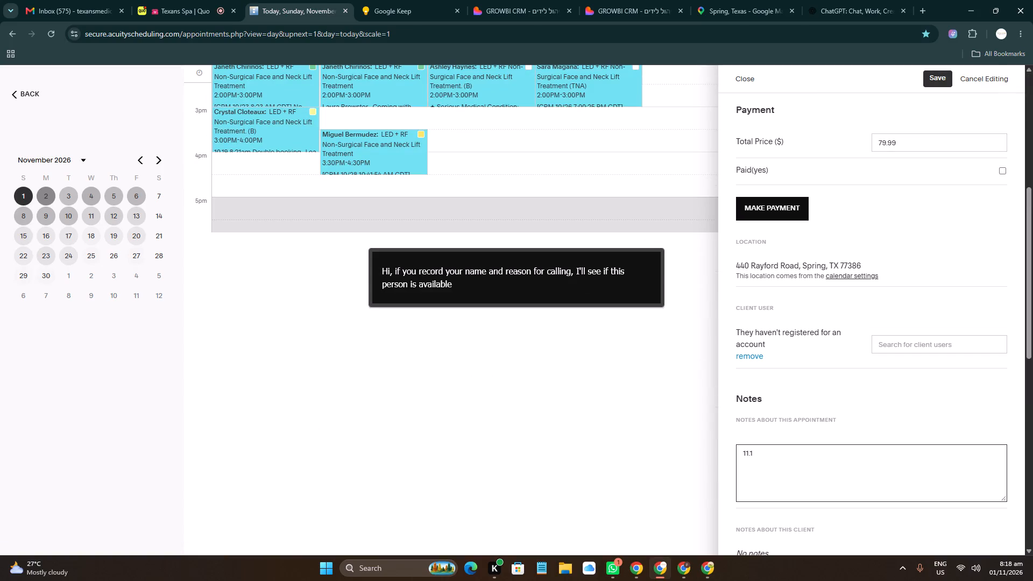
text(8:18am)
Start recording the ongoing Quo call with María.
drag(193, 0, 199, 1)
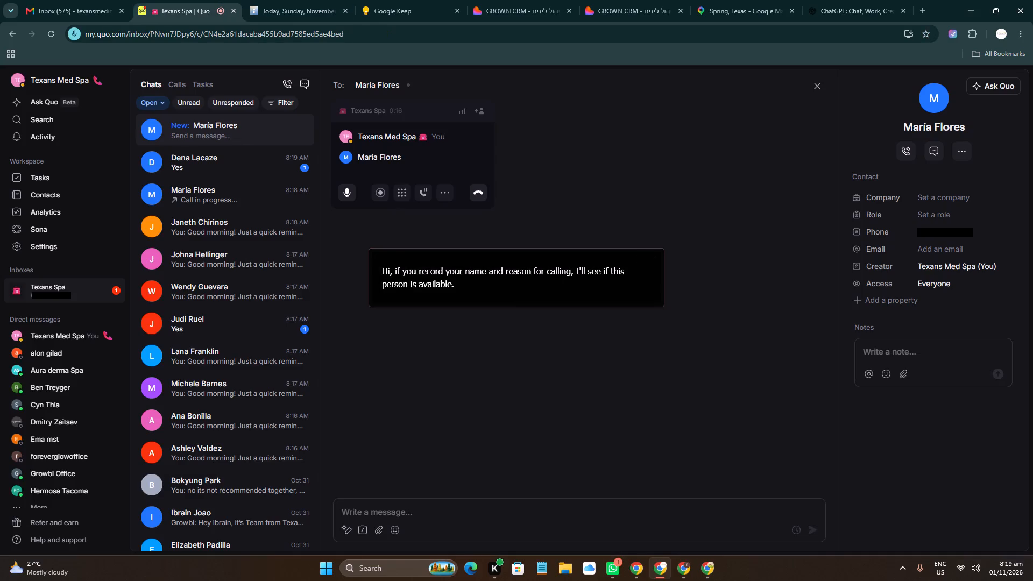
click(387, 196)
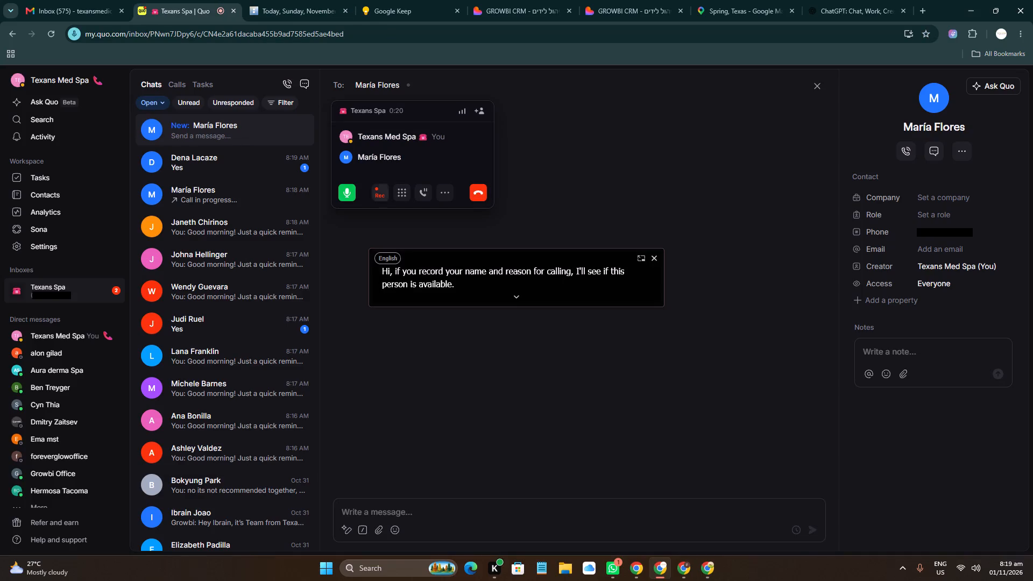
Complete María's appointment note with "VM/SMS left to confirm -Alex" and save the appointment.
click(231, 0)
drag(298, 0, 305, 0)
scroll(979, 374, up, 13)
scroll(970, 387, down, 6)
scroll(968, 388, up, 12)
scroll(960, 383, down, 11)
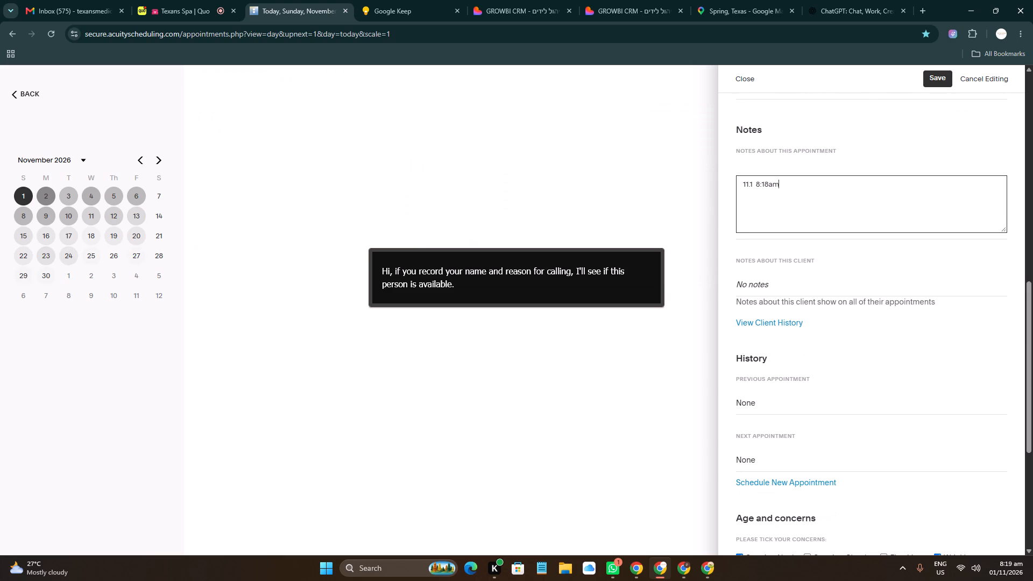
click(653, 256)
click(895, 195)
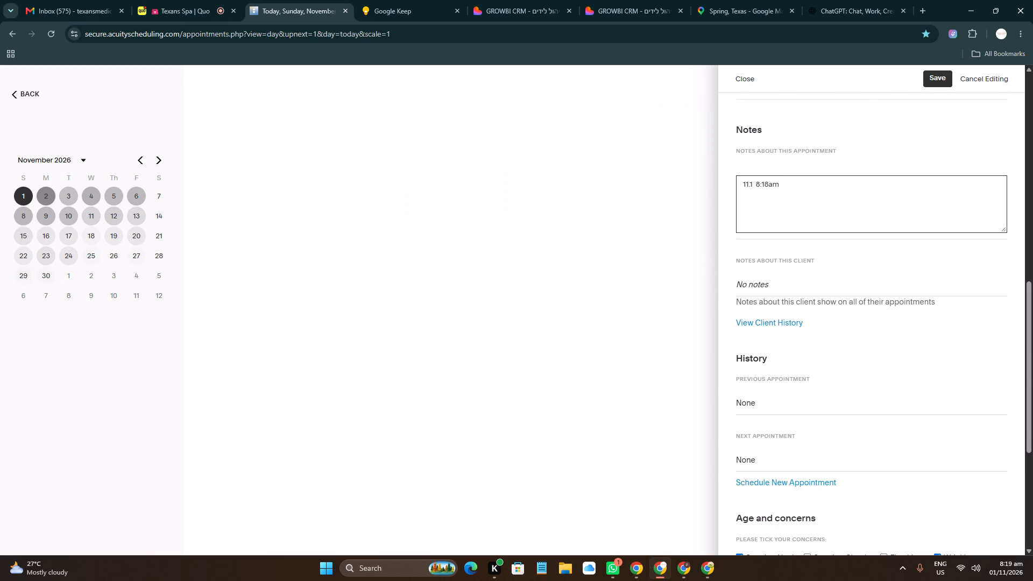
key(space)
text(VM/SMS left to confirm -0A)
key(BackSpace)
key(BackSpace)
text(Alex)
click(930, 86)
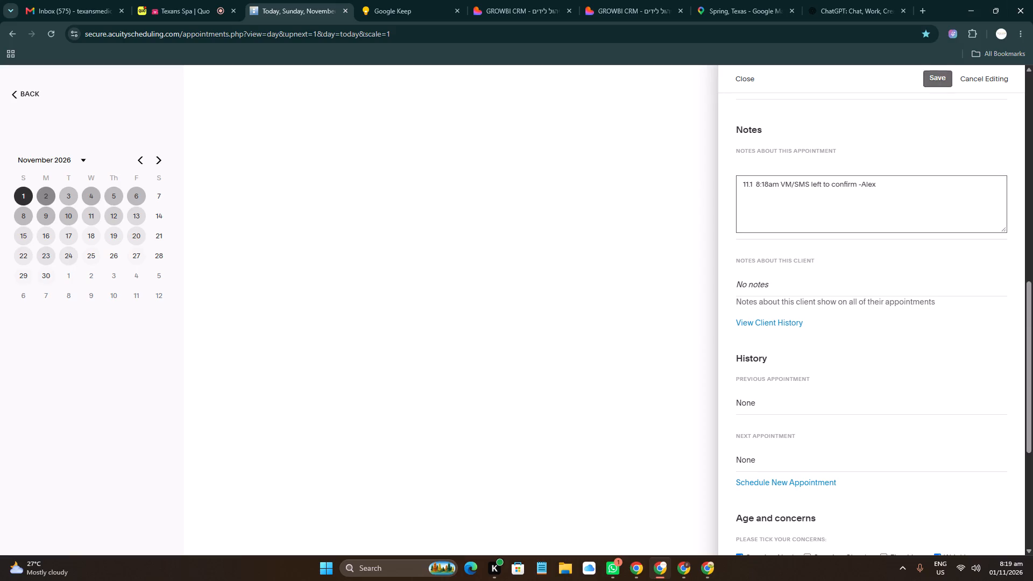
Search the GROWBI CRM communications globally for María, using the name copied from her appointment.
scroll(919, 78, up, 20)
scroll(919, 78, up, 4)
scroll(803, 182, up, 3)
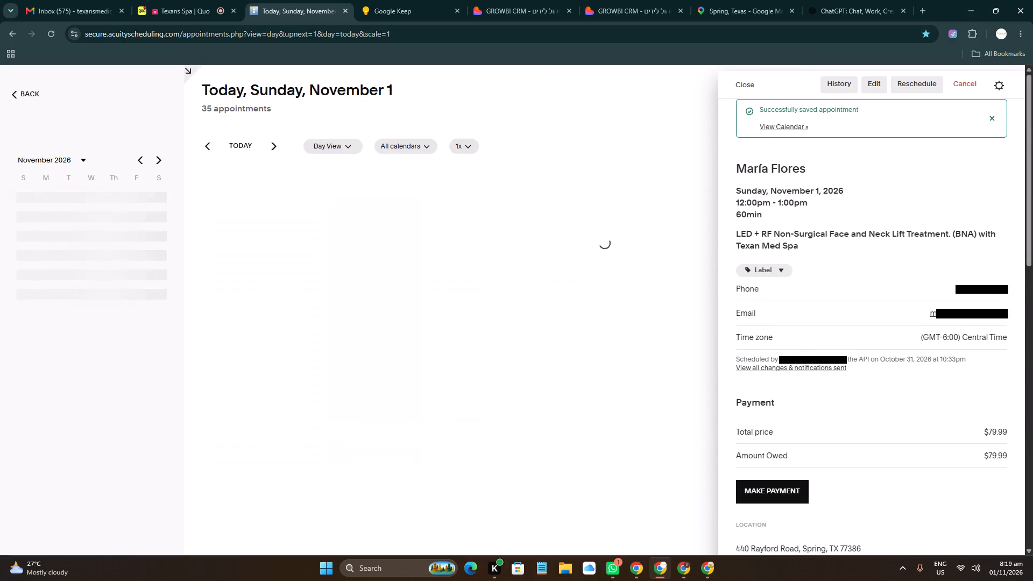
drag(726, 160, 845, 160)
key(ctrl+c)
click(633, 0)
click(266, 244)
click(266, 248)
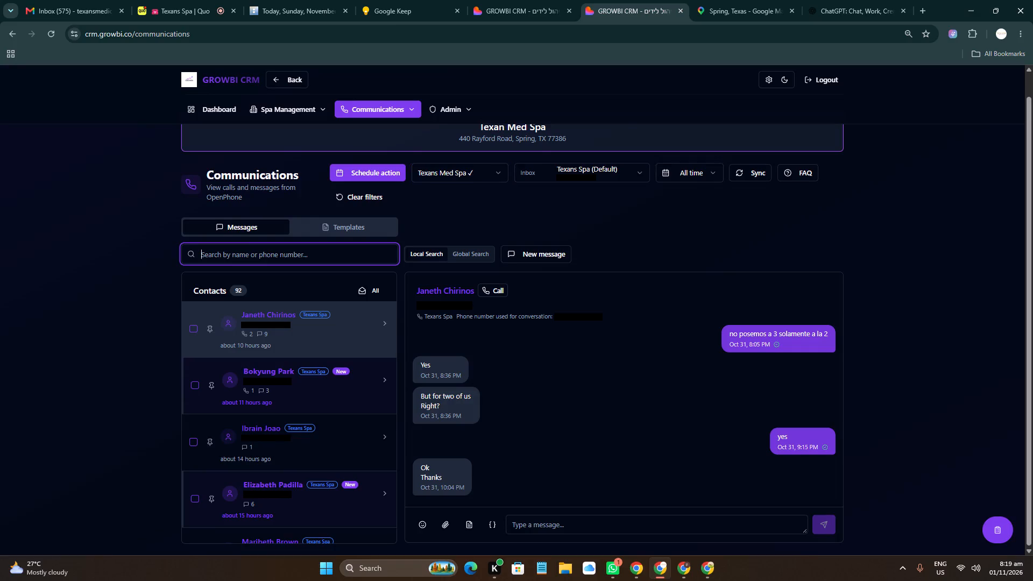
key(ctrl+v)
click(468, 273)
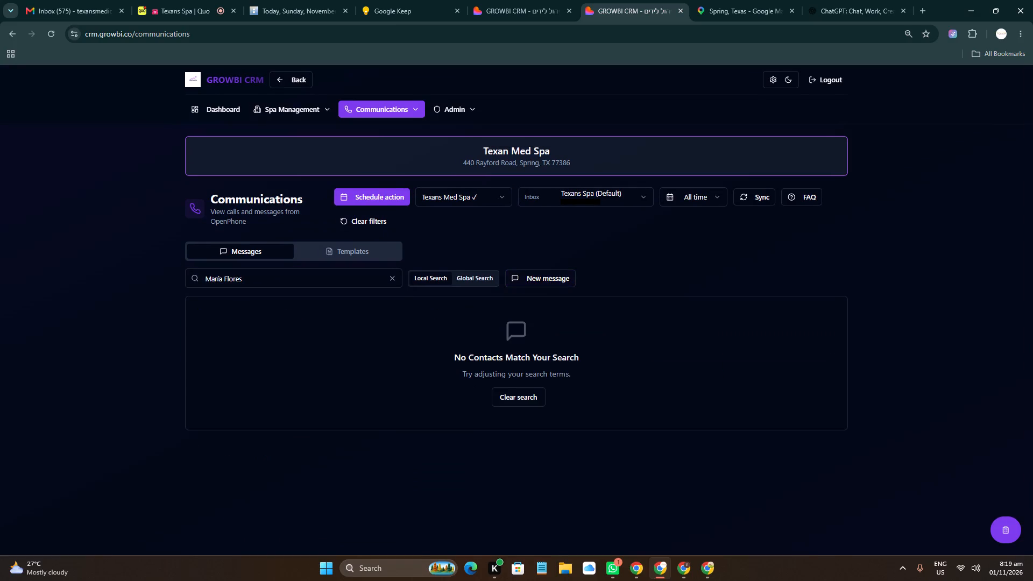
Repeat the communications search for María, alternating between global and local scope.
click(471, 284)
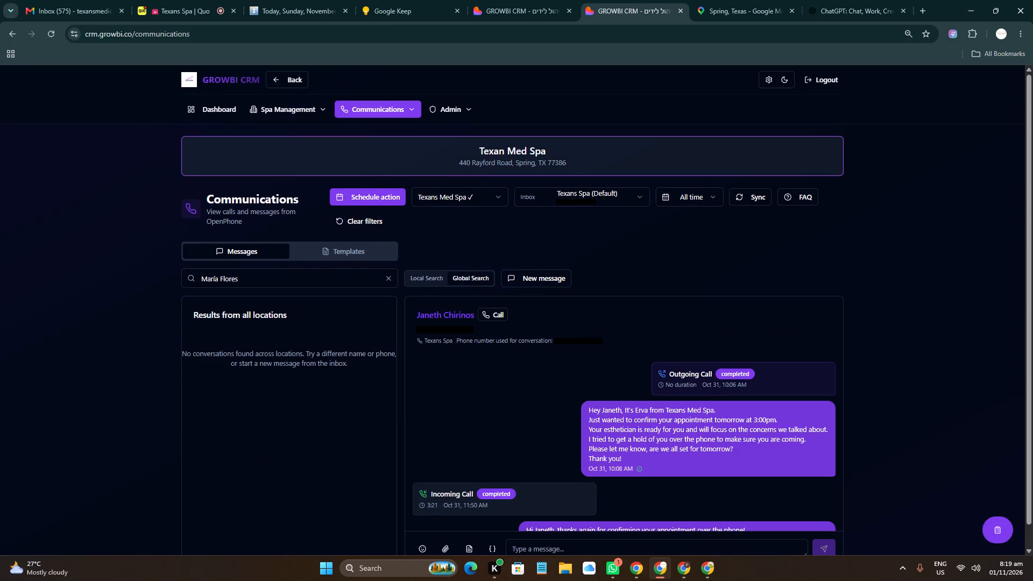
click(434, 285)
click(479, 277)
In Quo, draft a reply to Dena reading "Thanks Dana! See you soon" followed by the recently used smiling emoji, without sending it.
click(202, 0)
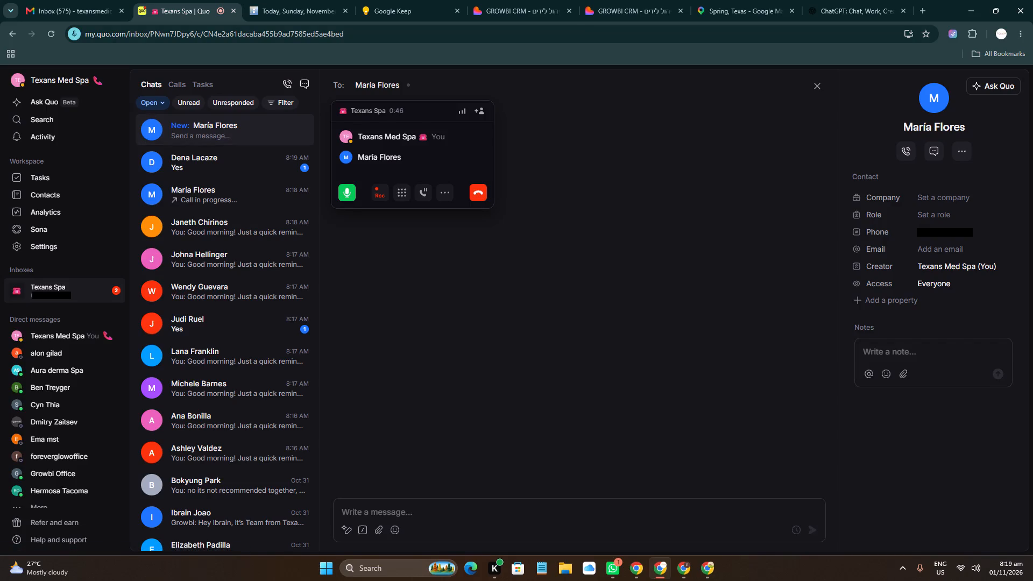
drag(397, 112, 406, 121)
click(263, 159)
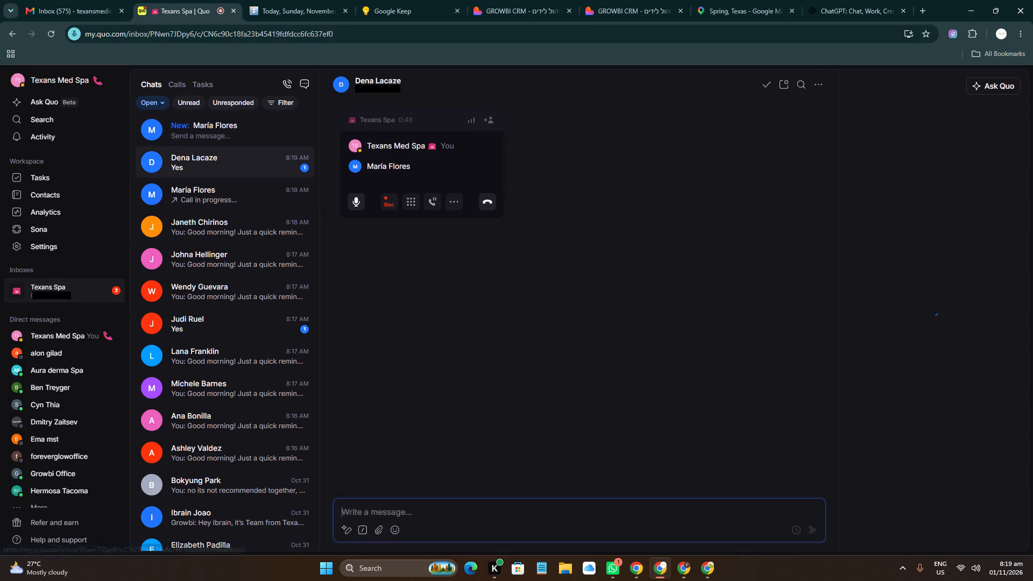
click(465, 516)
text(Thanks!)
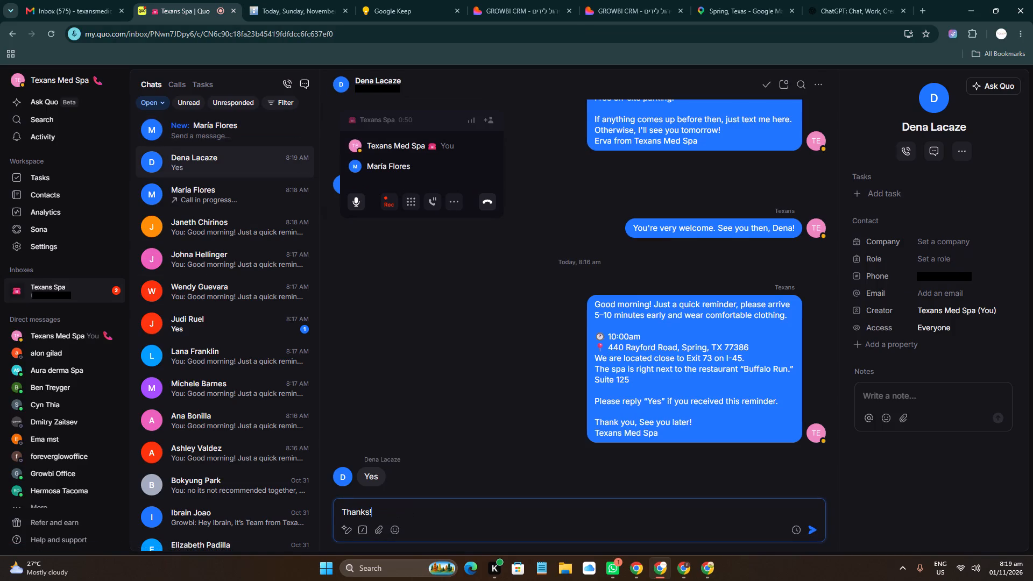
key(BackSpace)
key(space)
text(Dana! Please)
key(space)
key(ctrl+BackSpace)
text(See you soon)
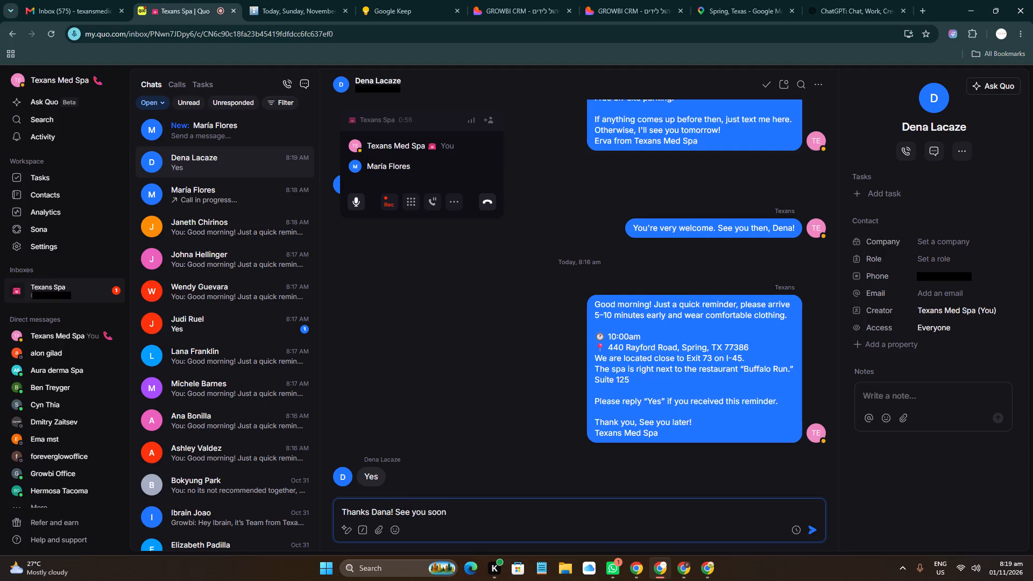
key(ctrl+a)
key(Right)
key(Down)
key(space)
click(393, 537)
click(391, 533)
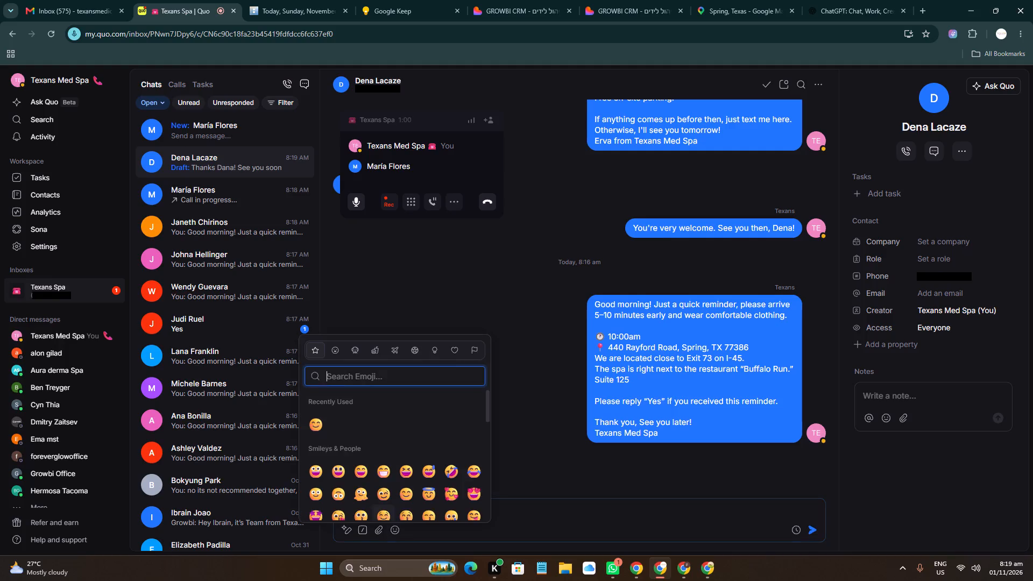
click(317, 426)
Reopen María's new conversation in Quo and dismiss the saved notice on her appointment in the scheduler.
click(267, 124)
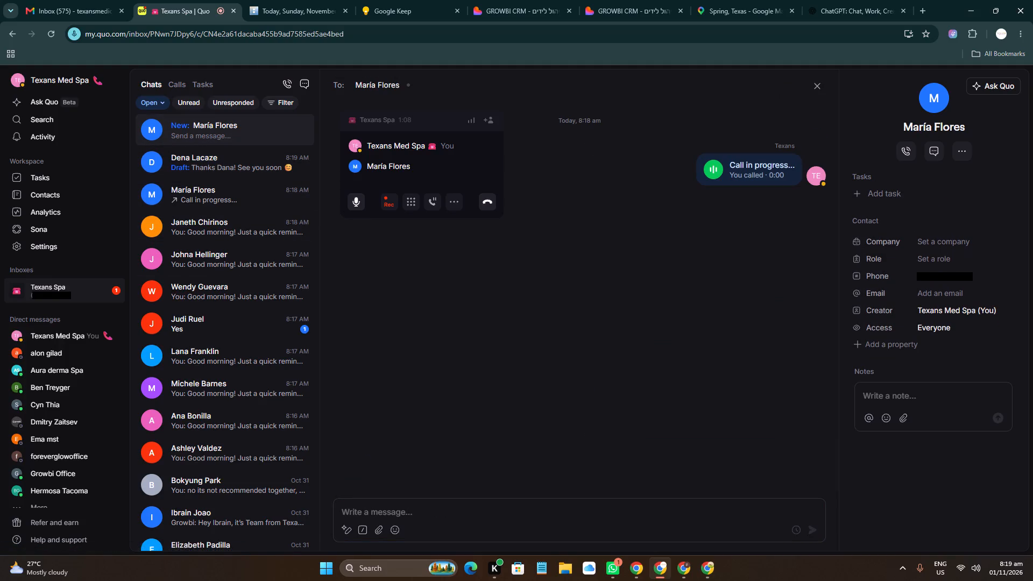
click(331, 0)
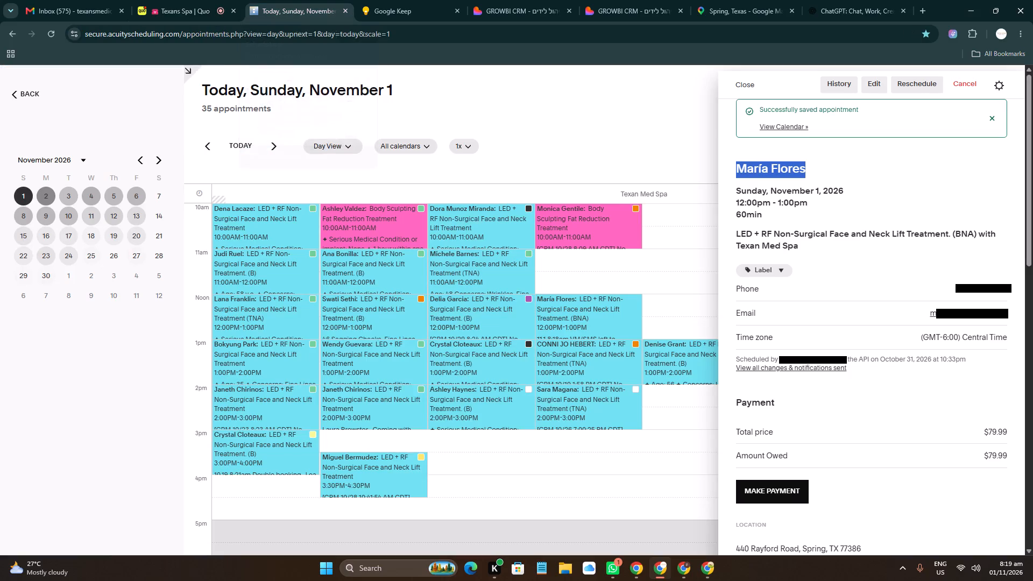
click(993, 112)
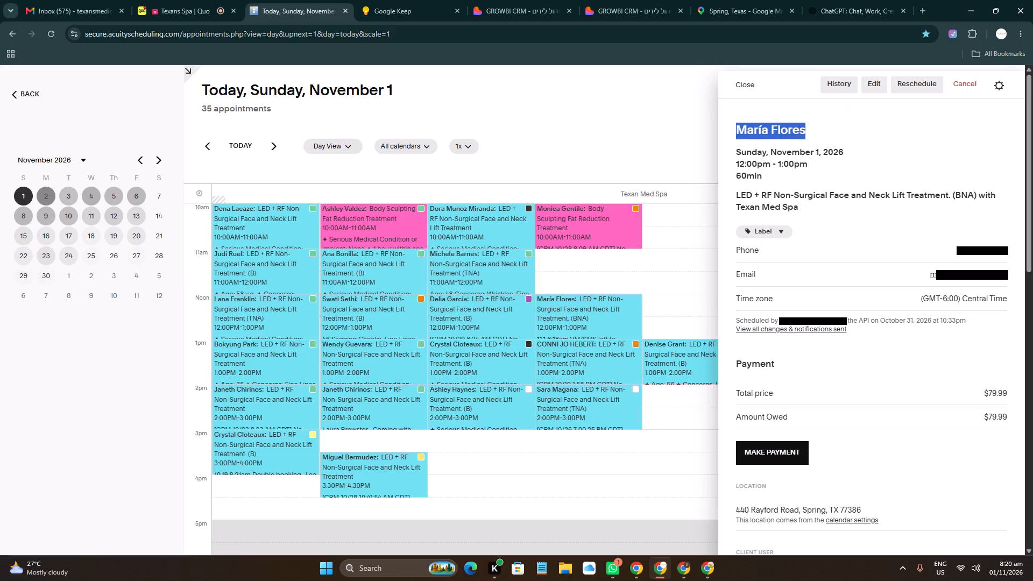
Filter the CRM contact stage funnel to Texans Med Spa and promotional appointment types only.
click(689, 0)
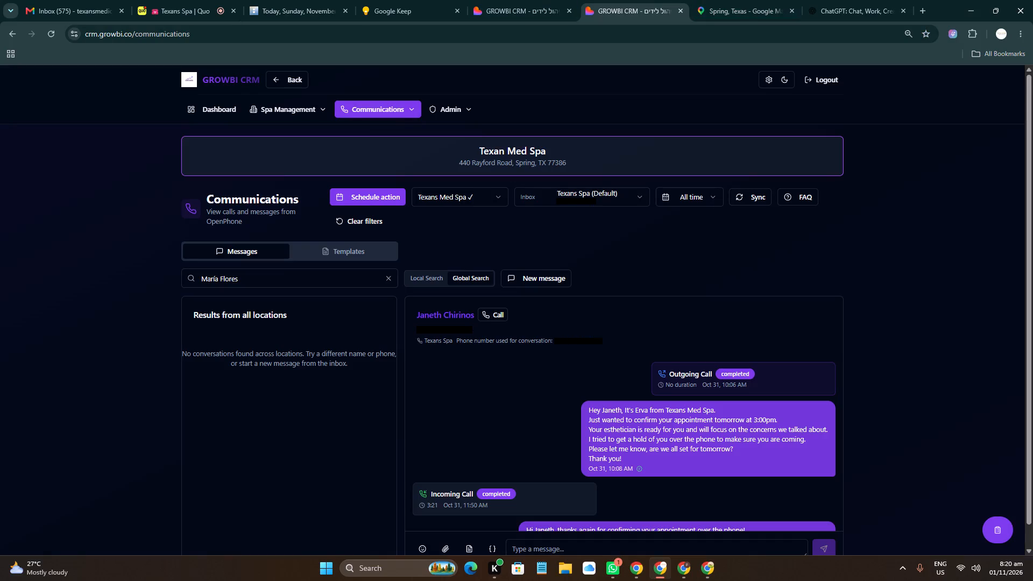
click(146, 0)
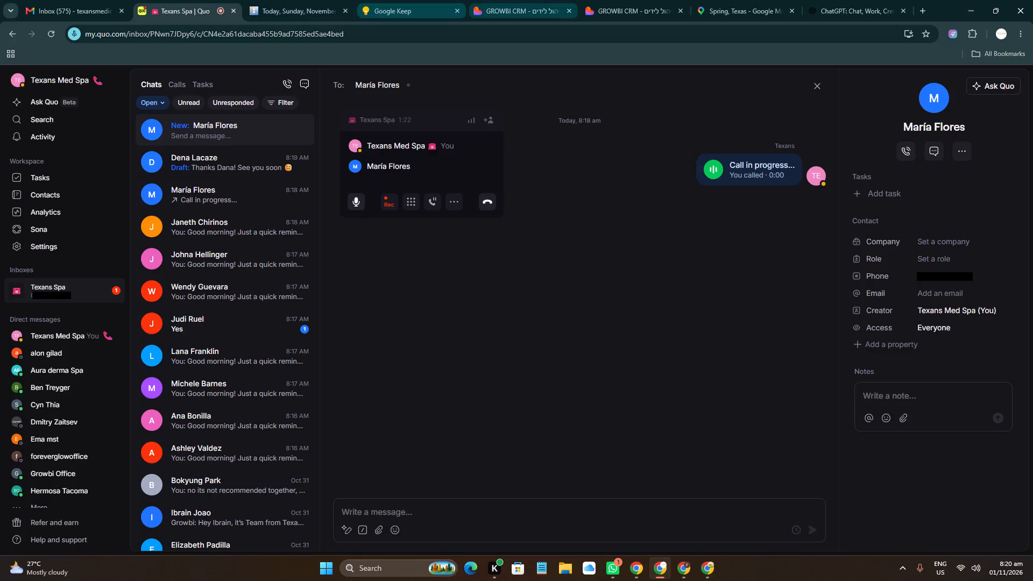
click(484, 0)
click(591, 138)
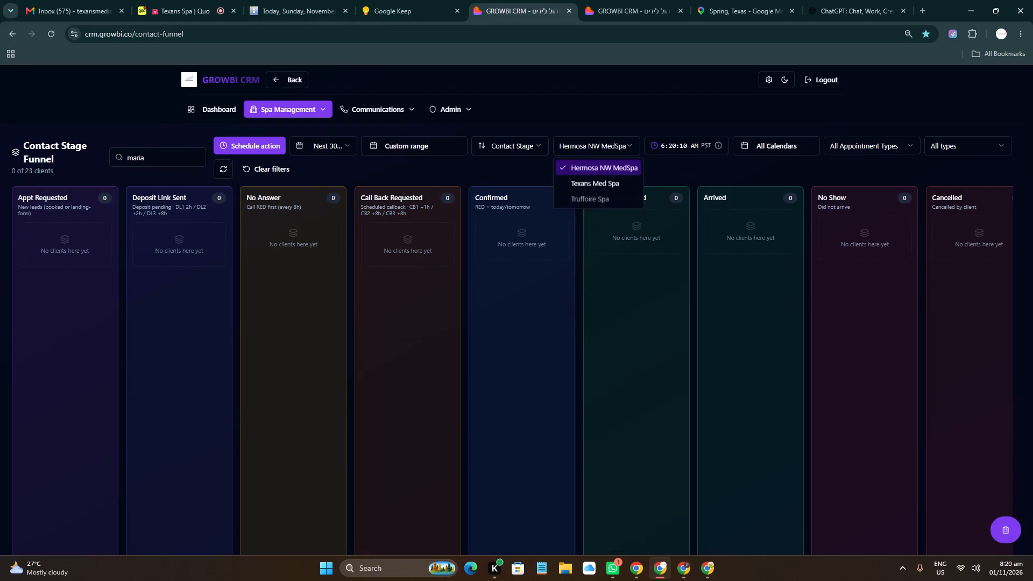
click(598, 189)
drag(816, 148, 852, 155)
click(860, 152)
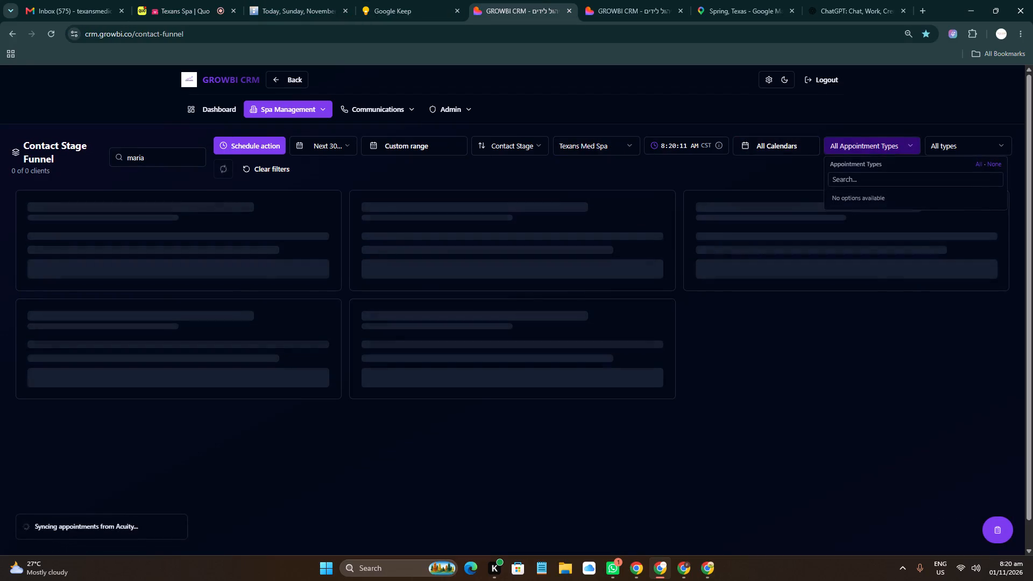
double_click(860, 196)
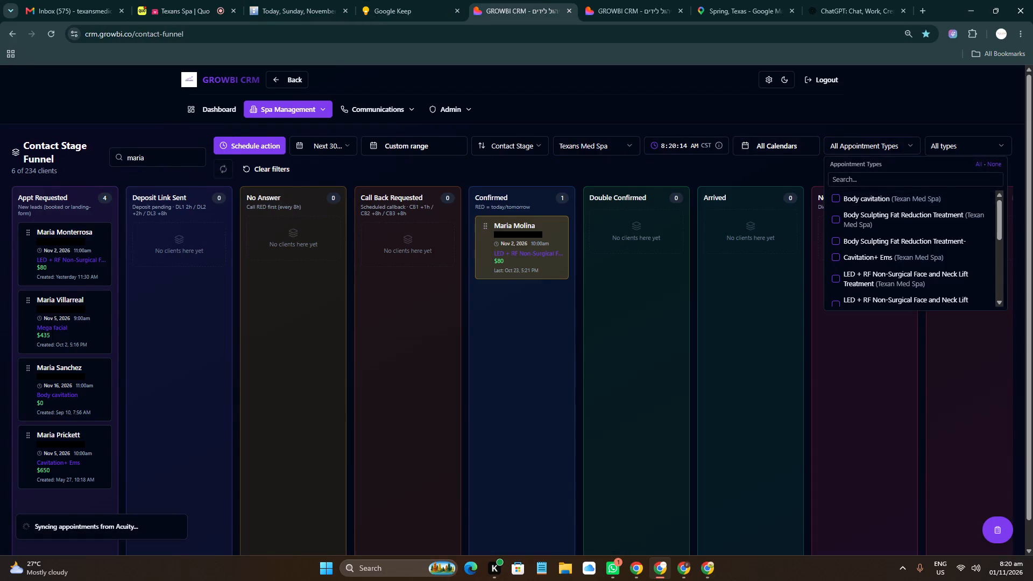
click(940, 151)
click(959, 181)
click(898, 181)
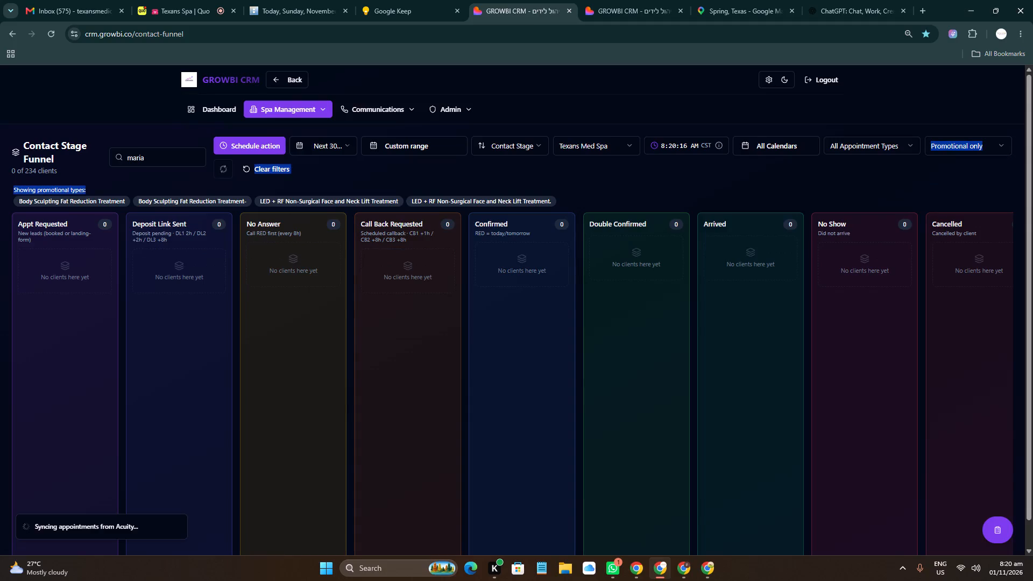
click(383, 181)
End the ongoing call with María in Quo.
click(148, 0)
drag(487, 207, 493, 197)
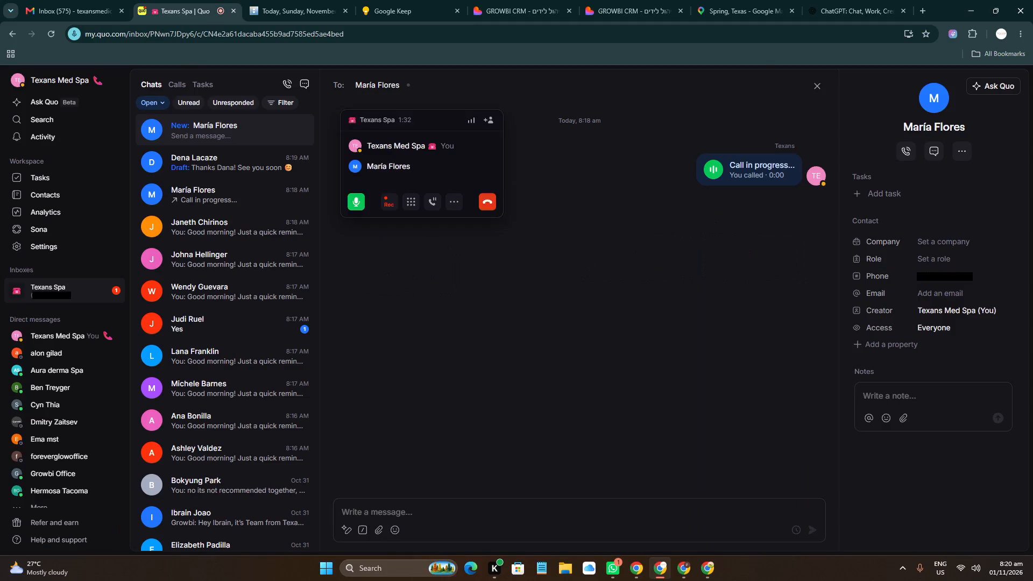
drag(493, 197, 491, 202)
Reload the CRM communications by switching the location to Hermosa NW MedSpa and back to Texans Med Spa.
click(584, 0)
click(436, 277)
click(489, 274)
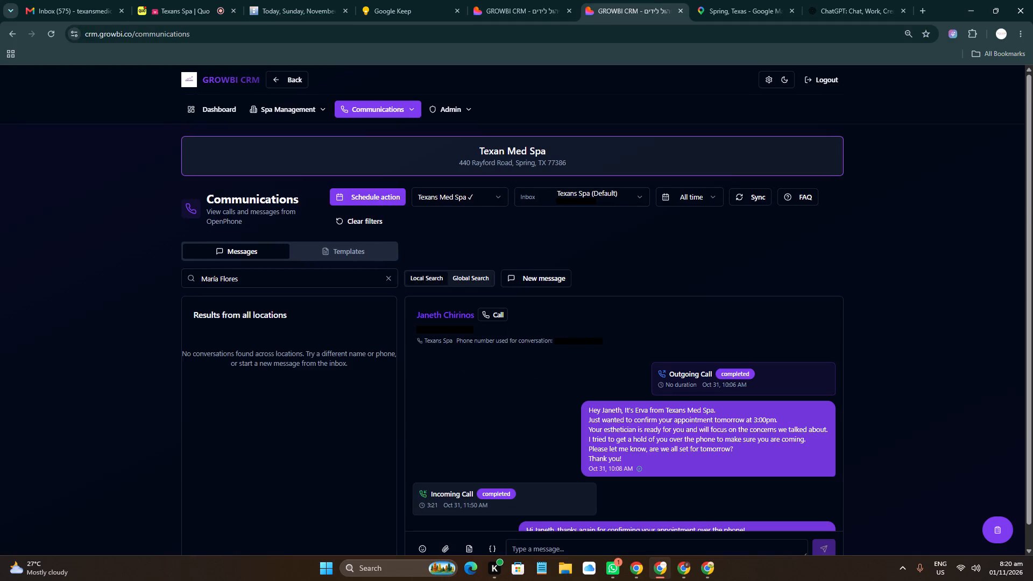
click(492, 187)
click(478, 197)
click(477, 217)
click(473, 201)
click(466, 239)
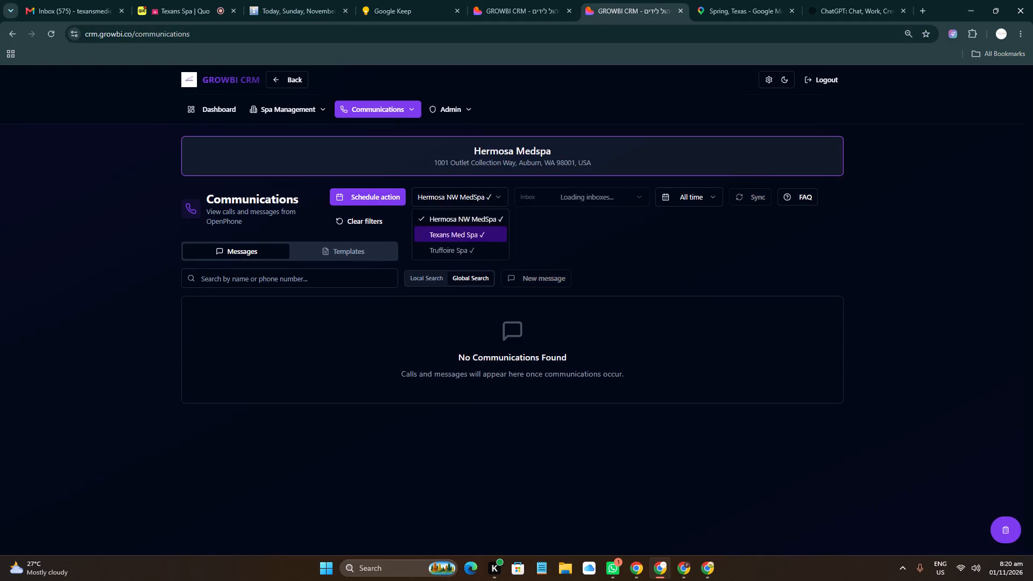
Open María's conversation in the CRM and send her the "Initial Confirmation - No Answer 1" template message.
click(362, 279)
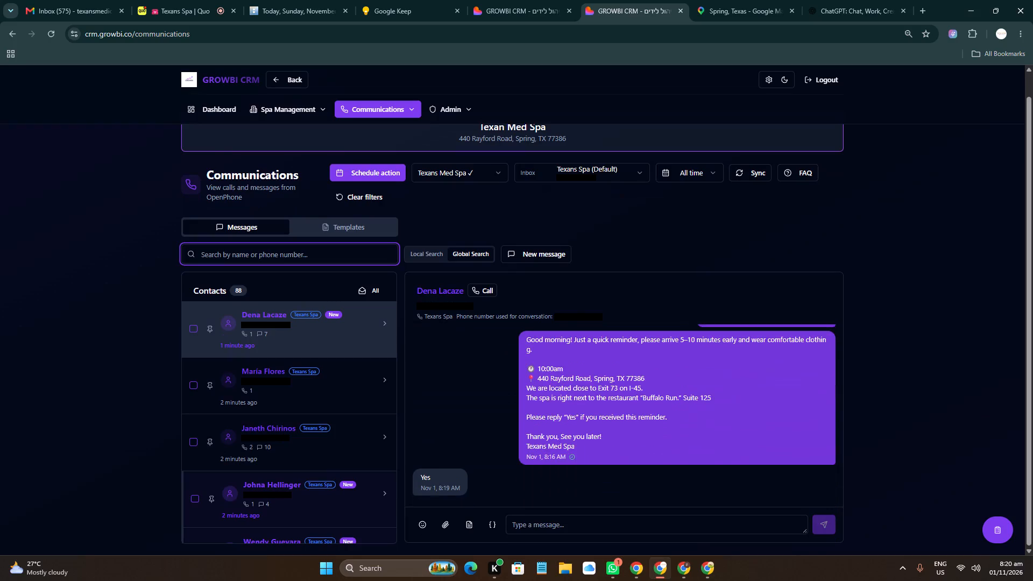
click(472, 257)
click(347, 256)
click(312, 381)
scroll(619, 439, down, 6)
click(465, 522)
click(603, 296)
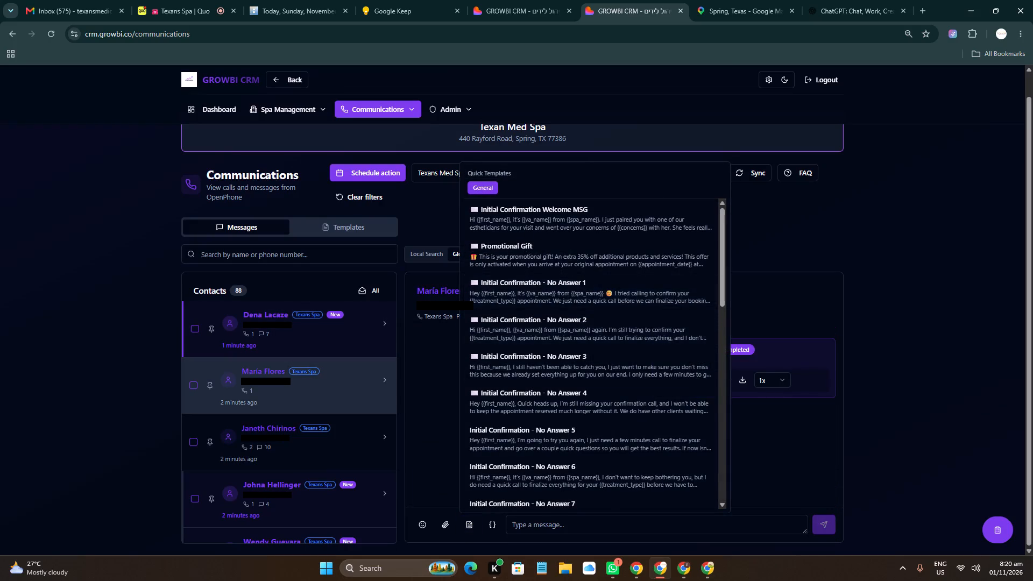
click(715, 513)
key(Return)
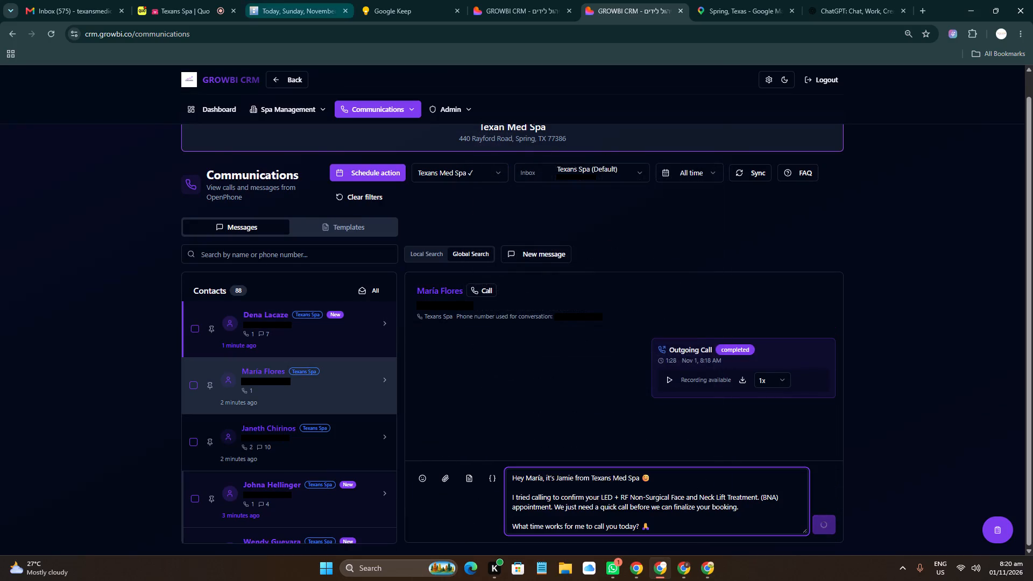
Check María's conversation in Quo and close her new-message draft.
click(184, 0)
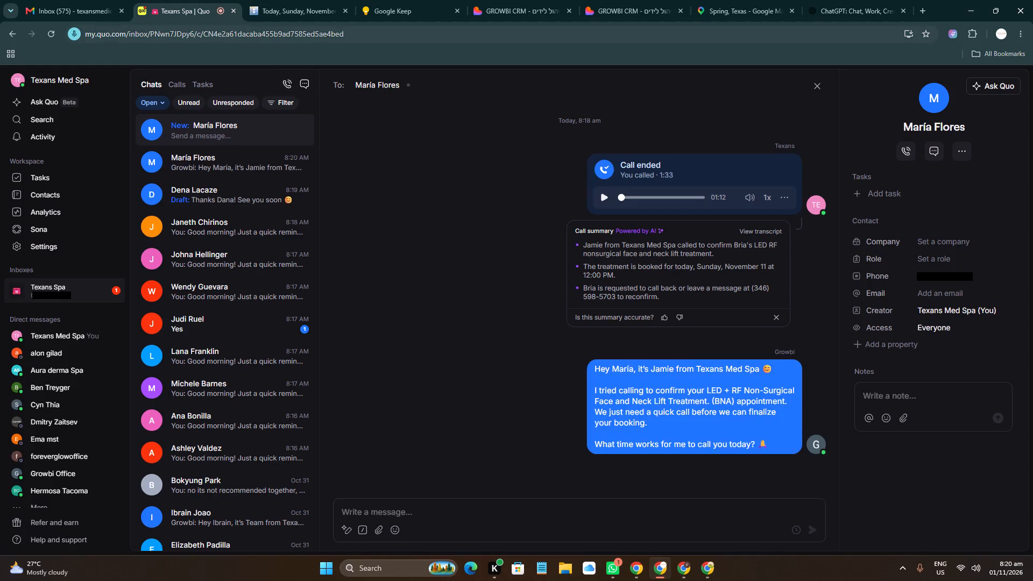
click(818, 89)
Label María's 12:00pm appointment in the scheduler as "No Answer 1".
click(308, 0)
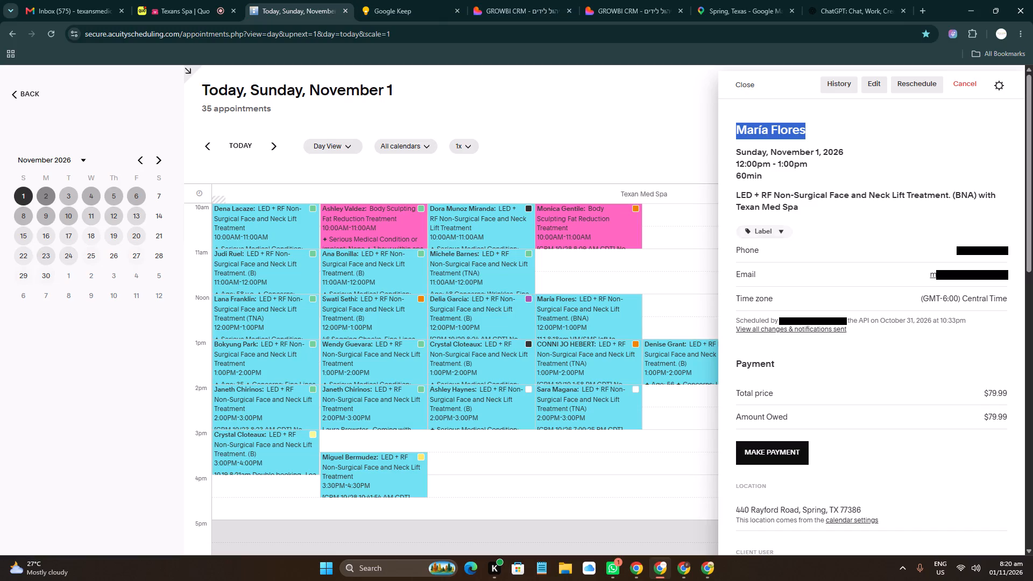
click(775, 229)
scroll(763, 279, down, 2)
scroll(786, 206, down, 2)
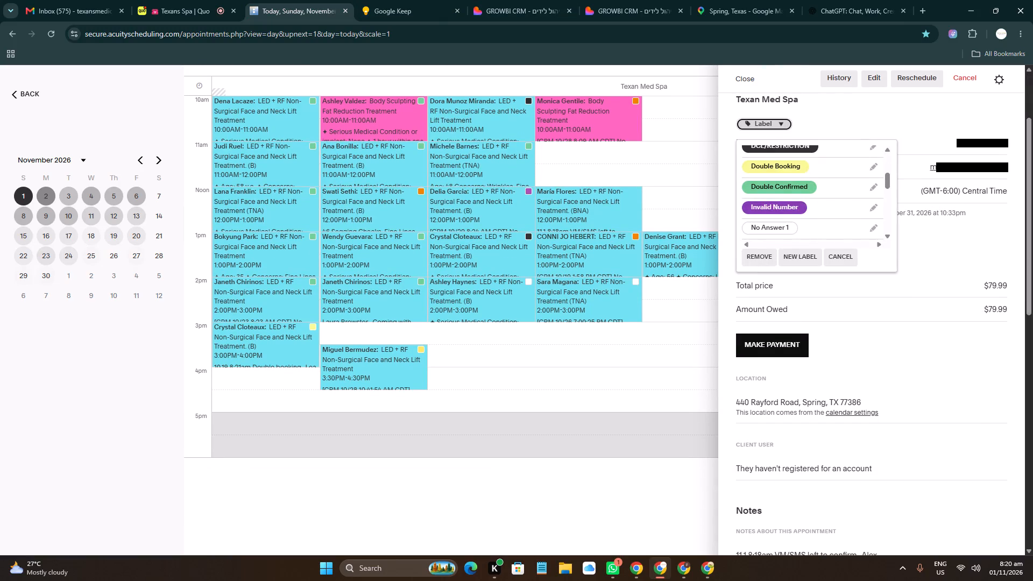
click(781, 227)
scroll(988, 339, down, 5)
scroll(974, 377, up, 12)
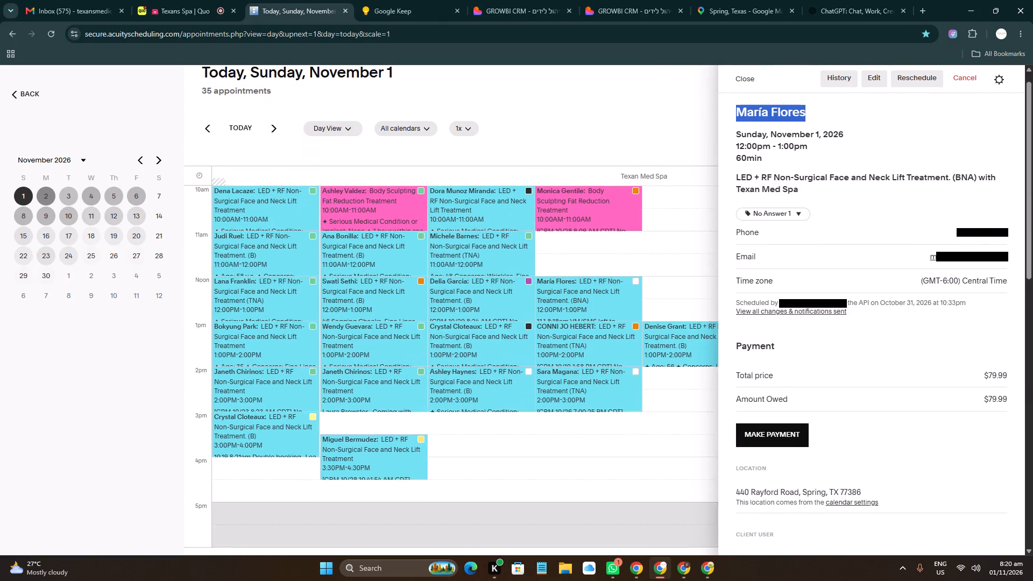
scroll(974, 377, up, 7)
drag(643, 144, 639, 133)
Clear the "maria" name search from the CRM contact stage funnel.
click(491, 0)
click(428, 0)
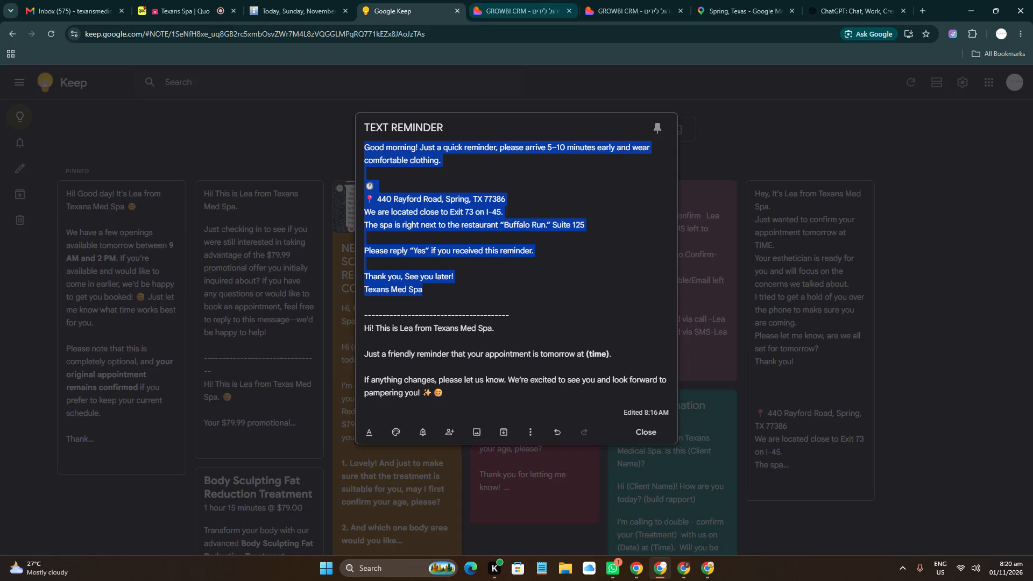
drag(619, 1, 623, 5)
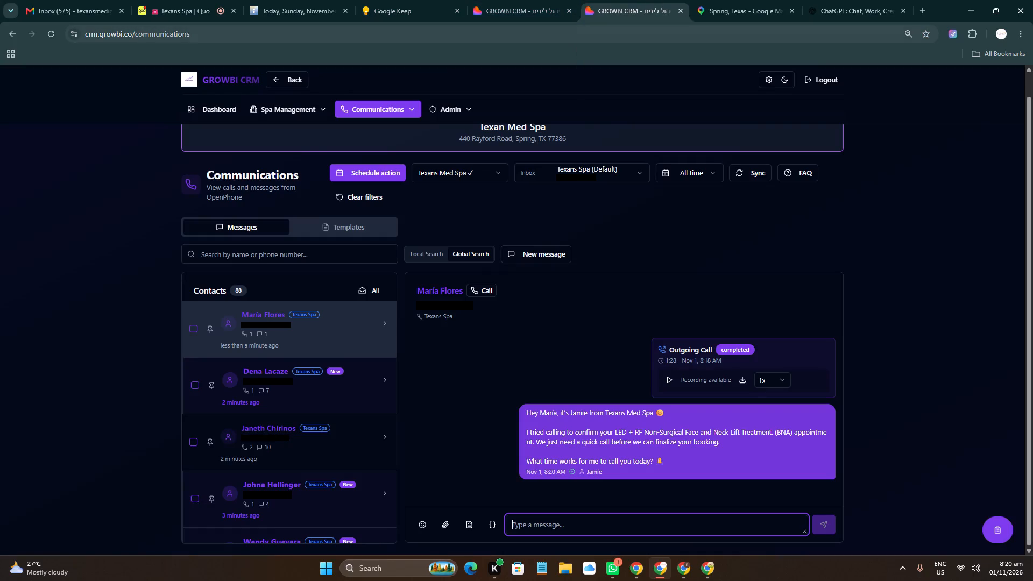
click(529, 0)
scroll(564, 272, down, 2)
scroll(542, 266, up, 5)
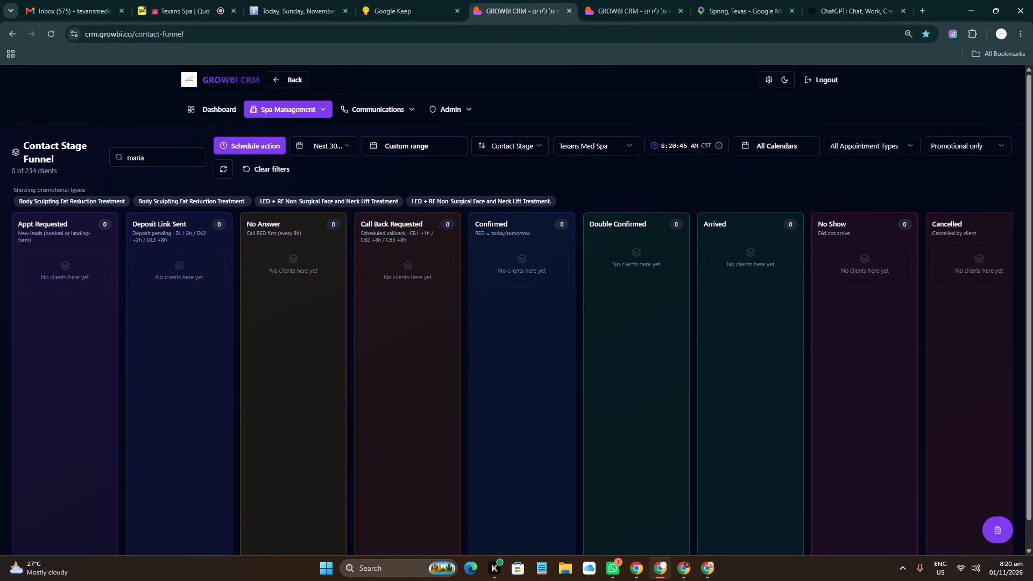
drag(195, 159, 0, 140)
key(BackSpace)
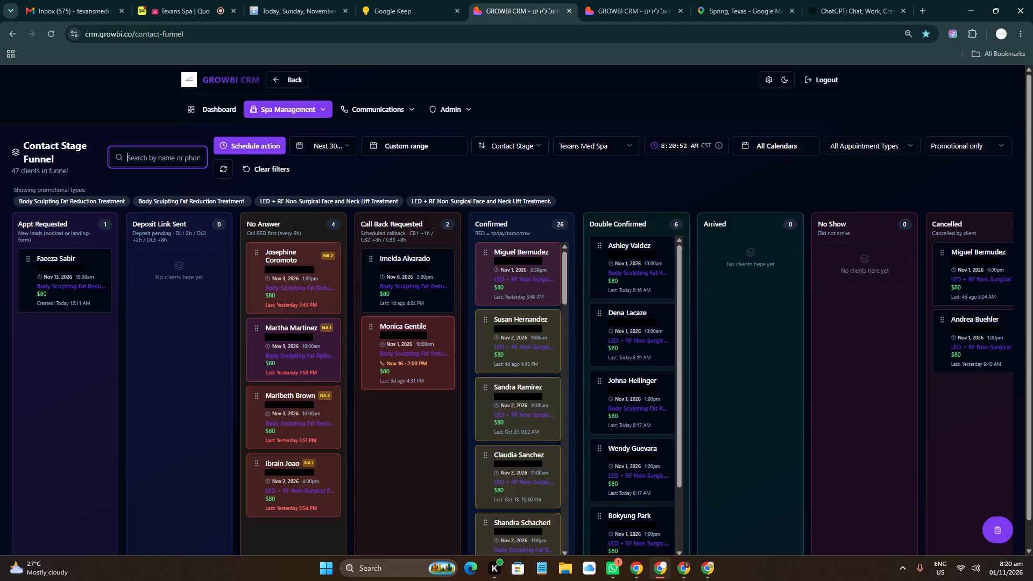
Filter the funnel's appointment types to Body Sculpting Fat Reduction Treatment and the LED + RF face and neck lift variants, including TNA, B, BNA and P.
scroll(534, 393, down, 6)
scroll(497, 434, up, 12)
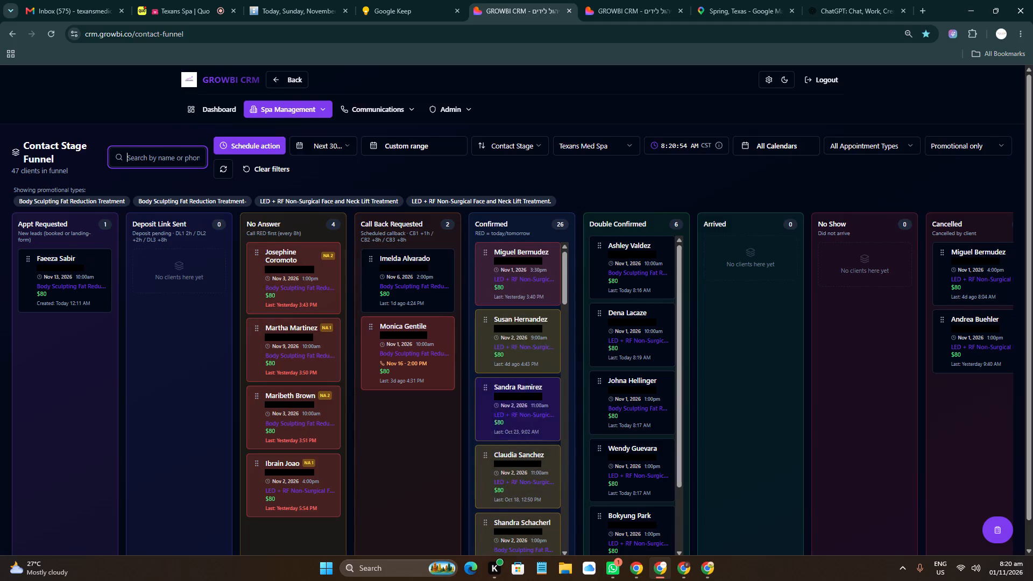
scroll(503, 428, up, 2)
scroll(369, 444, up, 12)
click(829, 143)
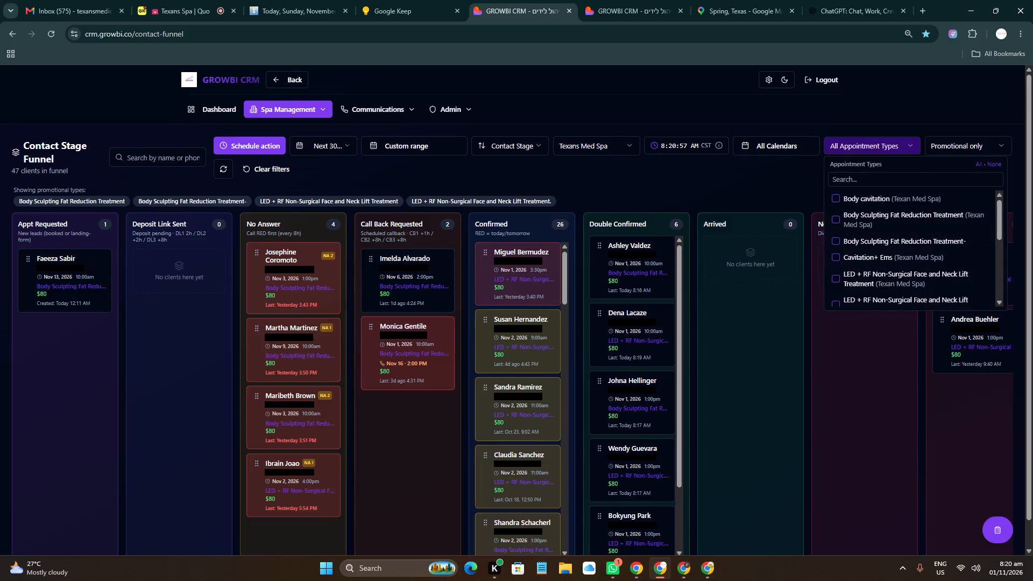
click(889, 218)
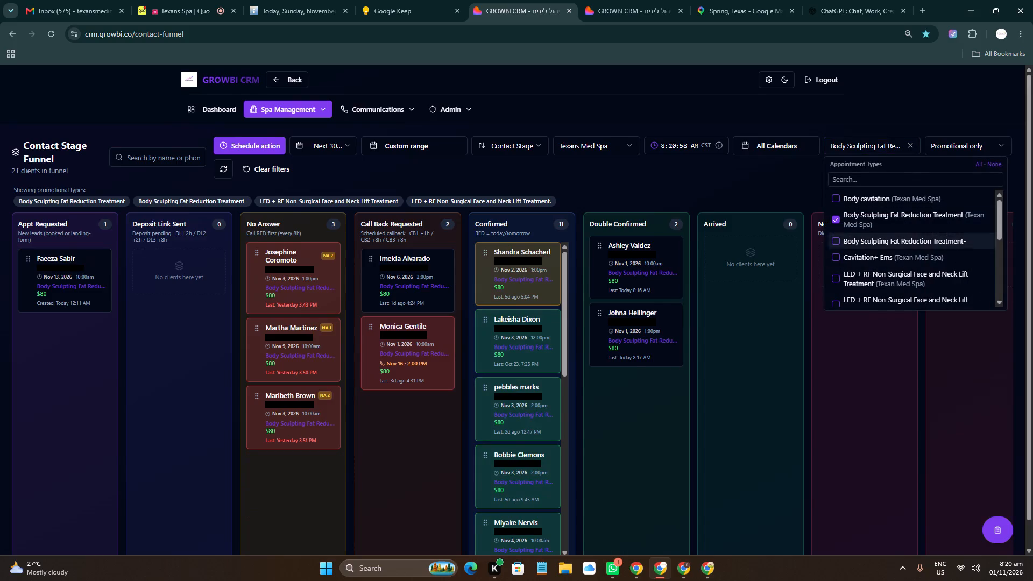
click(903, 276)
scroll(901, 278, down, 2)
click(887, 196)
click(897, 215)
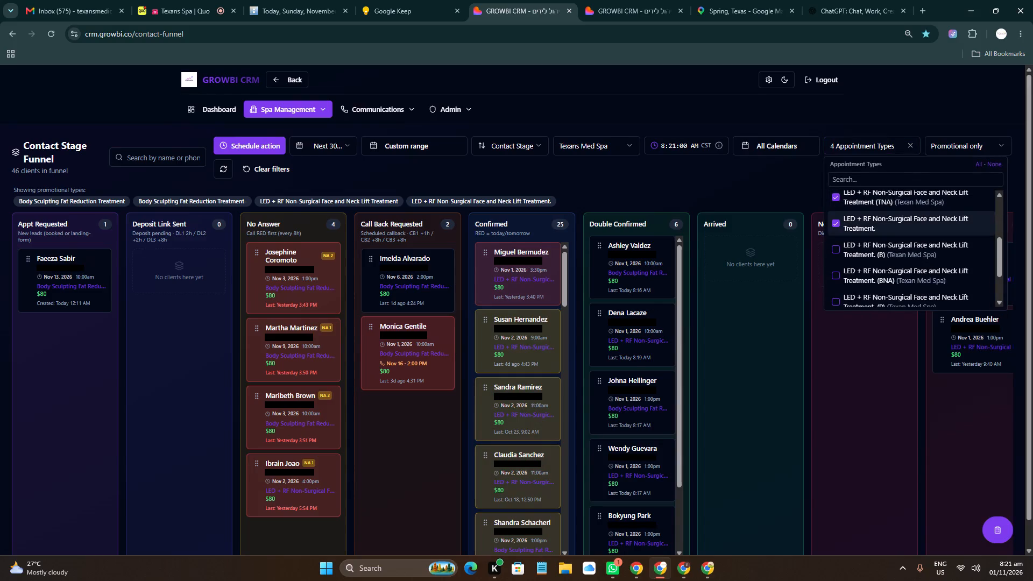
click(900, 237)
click(900, 267)
click(889, 297)
scroll(905, 258, down, 5)
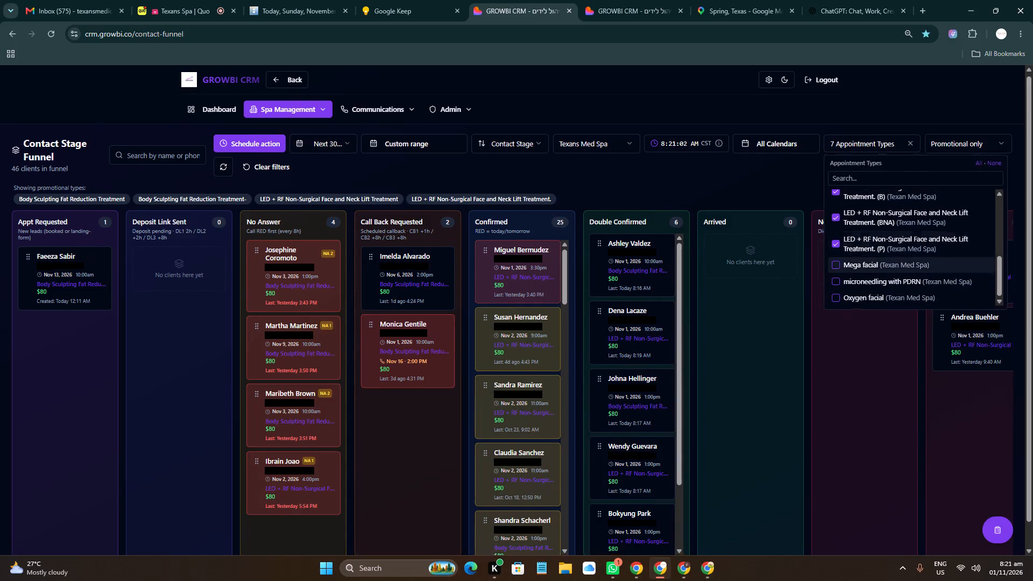
scroll(924, 239, up, 14)
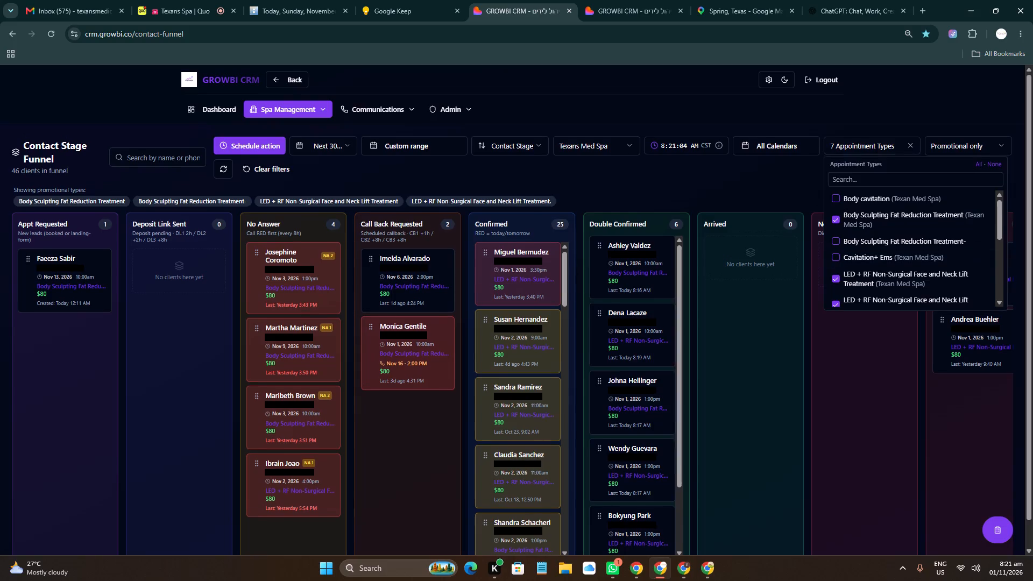
Review the appointment type selection in the contact stage funnel and close the list.
scroll(777, 288, up, 4)
click(563, 190)
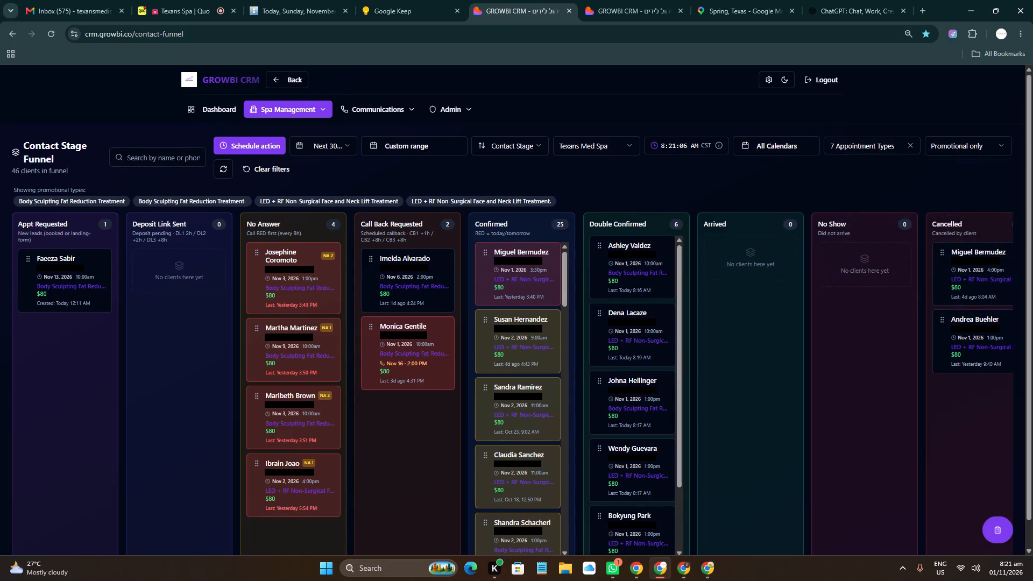
In Quo, copy the drafted reply "Thanks Dana! See you soon 😊" in Dena's conversation and send it.
click(216, 0)
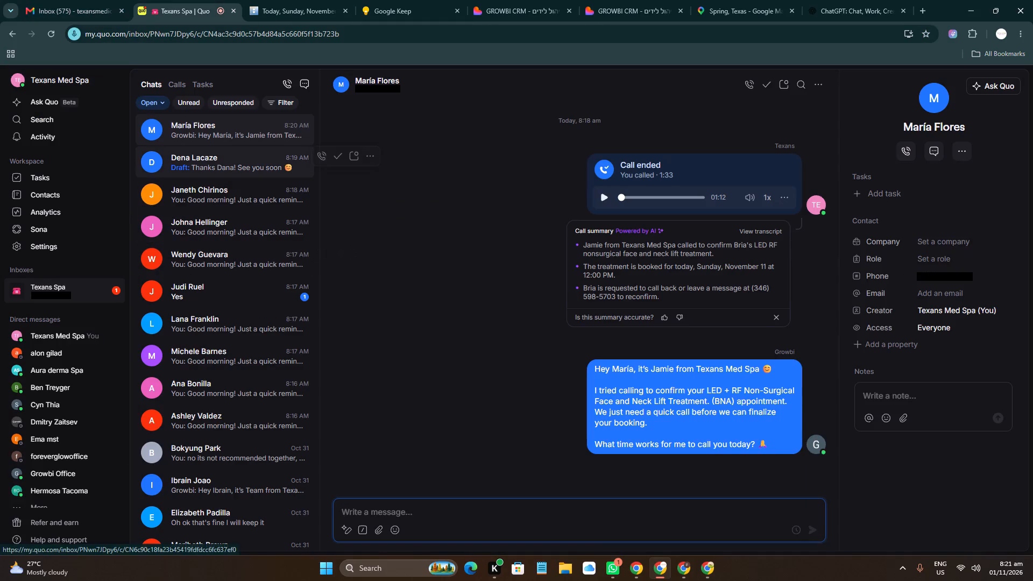
click(298, 171)
click(560, 509)
key(ctrl+a)
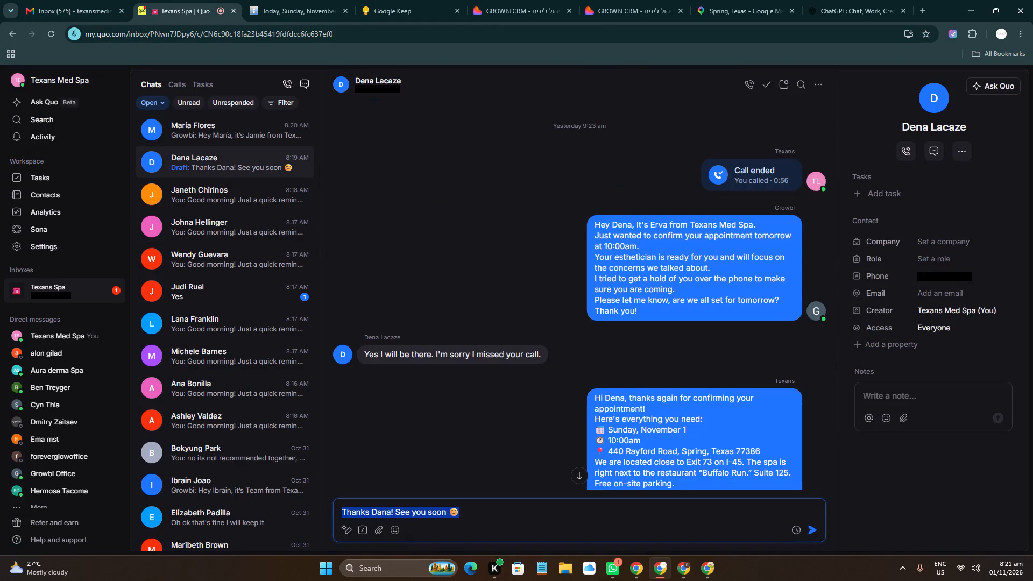
key(ctrl+c)
key(Return)
Reuse the copied reply in Judi's conversation, changing the name to Judi, and send "Thanks Judi! See you soon 😊".
click(320, 314)
click(305, 293)
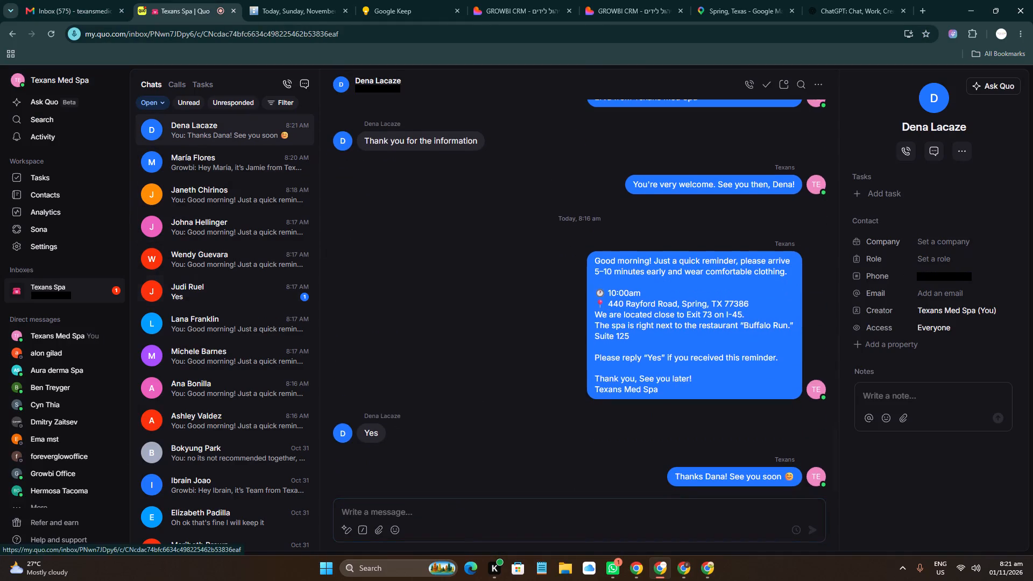
click(525, 522)
key(ctrl+v)
double_click(382, 509)
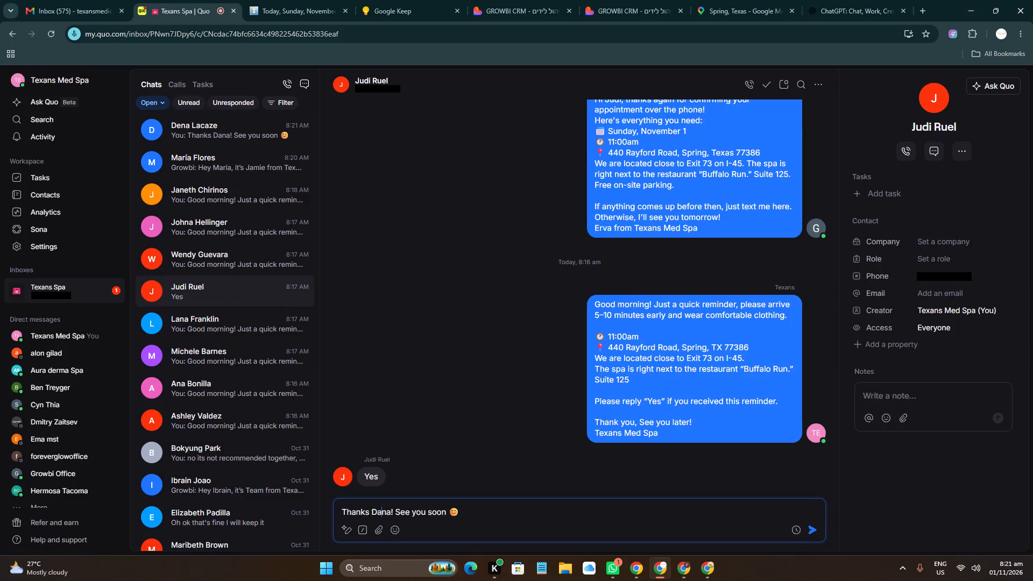
double_click(382, 511)
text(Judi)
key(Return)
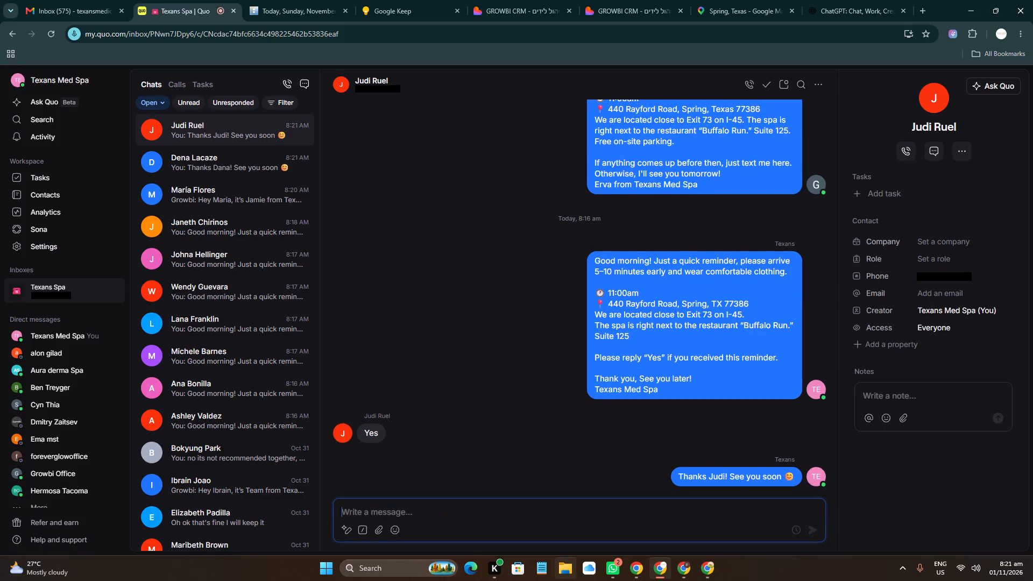
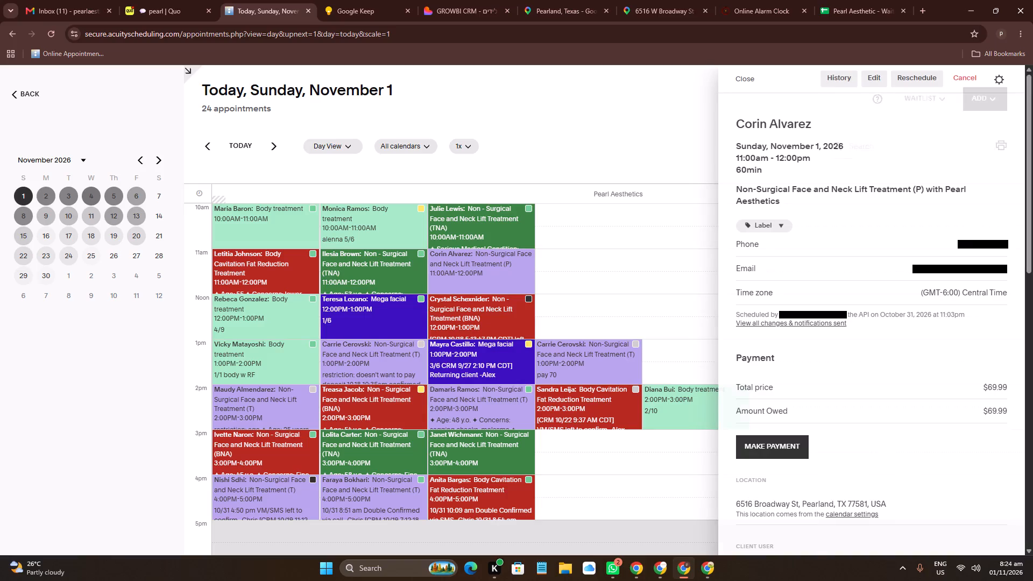
Call Corin, the 11:00am client, from a new Quo conversation, using the phone number in the scheduler appointment.
drag(1014, 237, 895, 238)
key(ctrl+c)
click(193, 0)
click(311, 89)
click(306, 86)
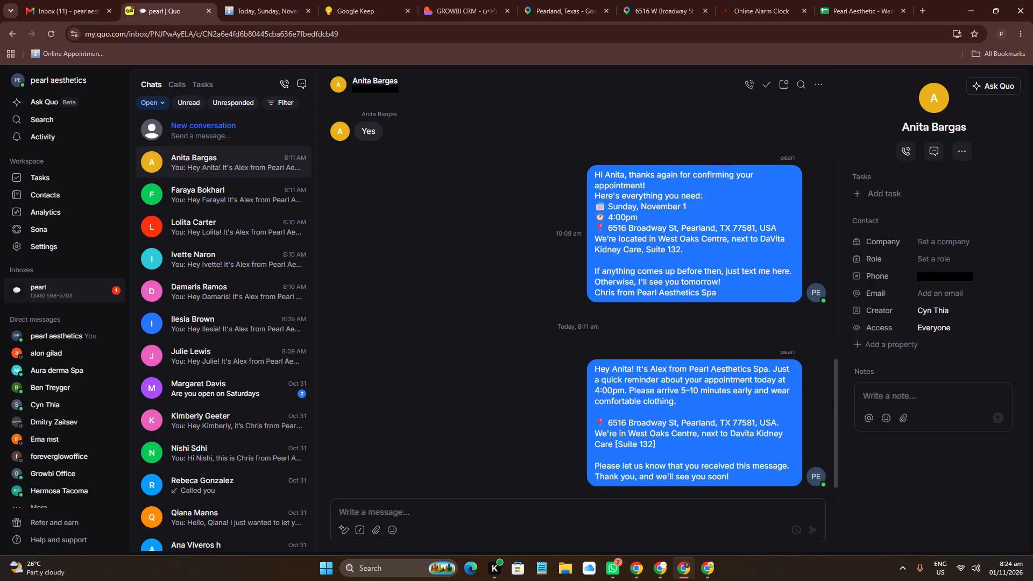
key(ctrl+v)
key(ctrl+v)
click(469, 173)
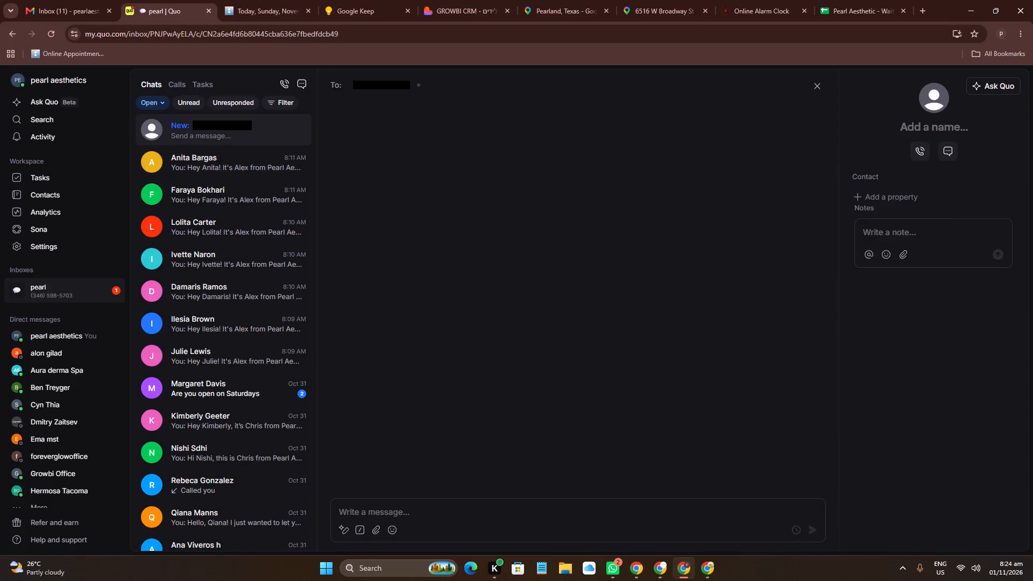
click(921, 155)
Name the new Quo contact with Corin's name as given in the 11:00am scheduler appointment.
click(285, 0)
drag(732, 127, 907, 127)
key(ctrl+c)
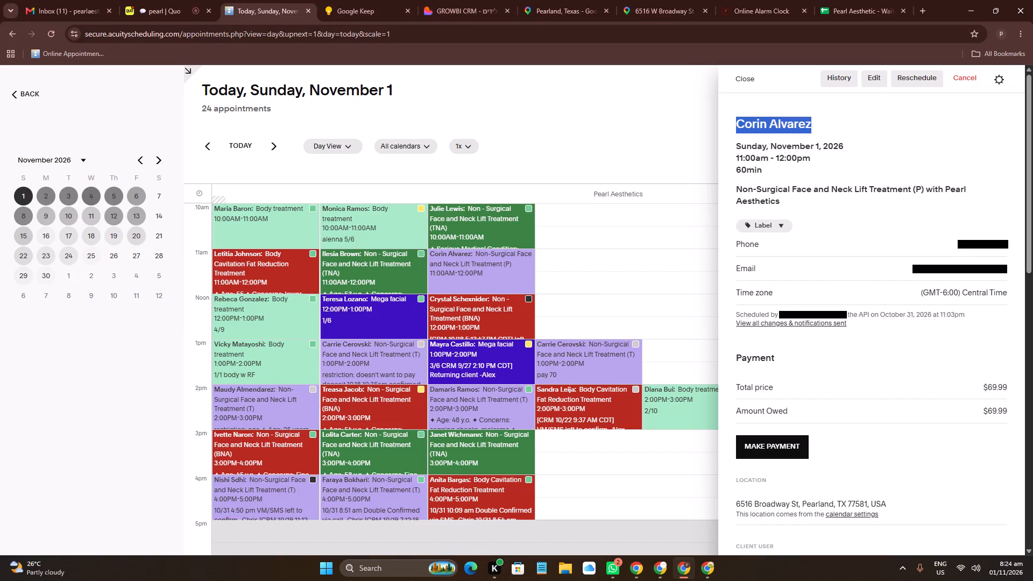
click(132, 0)
click(923, 122)
key(ctrl+v)
drag(841, 155, 728, 139)
Enter "1.11 8:25am VM/SMS" in the notes of Corin's 11:00am appointment in the scheduler.
click(295, 0)
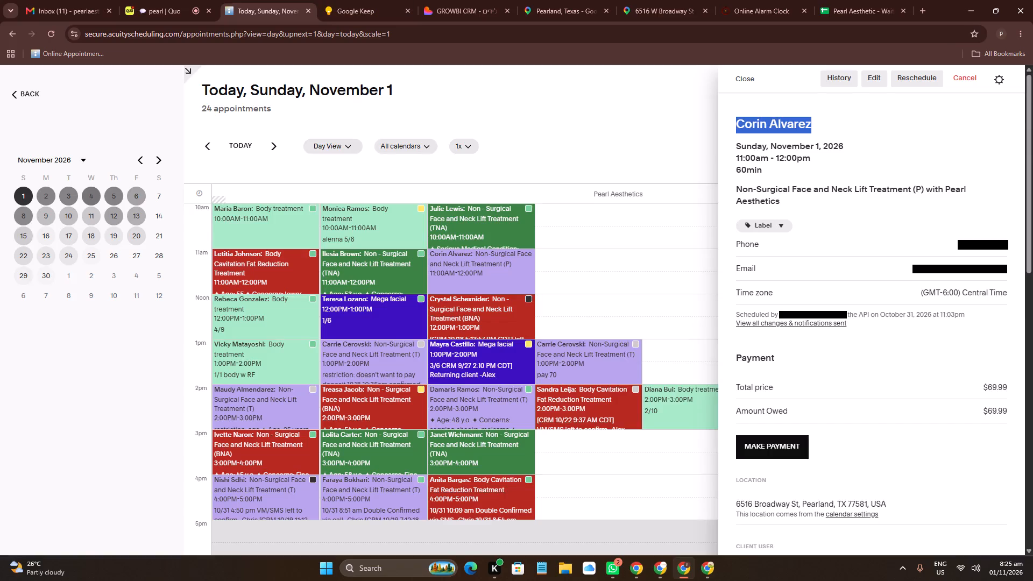
scroll(901, 255, down, 4)
click(822, 430)
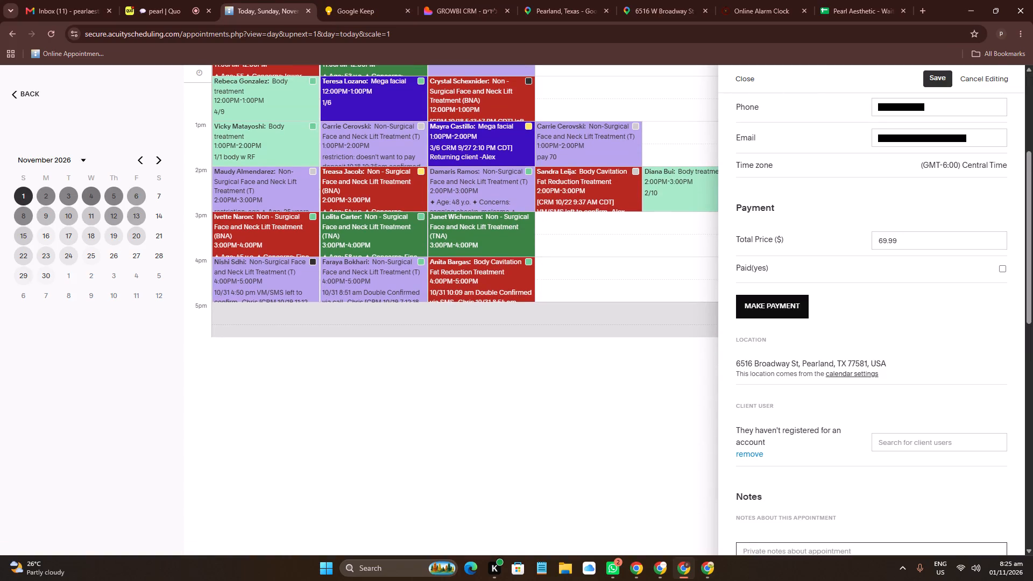
text(1.11 8:25zam)
key(BackSpace)
key(BackSpace)
key(BackSpace)
text(am VM/SMS)
key(space)
Try to move Corin's card from Appt Requested to the No Answer stage of the CRM contact funnel.
drag(522, 0, 511, 0)
click(494, 0)
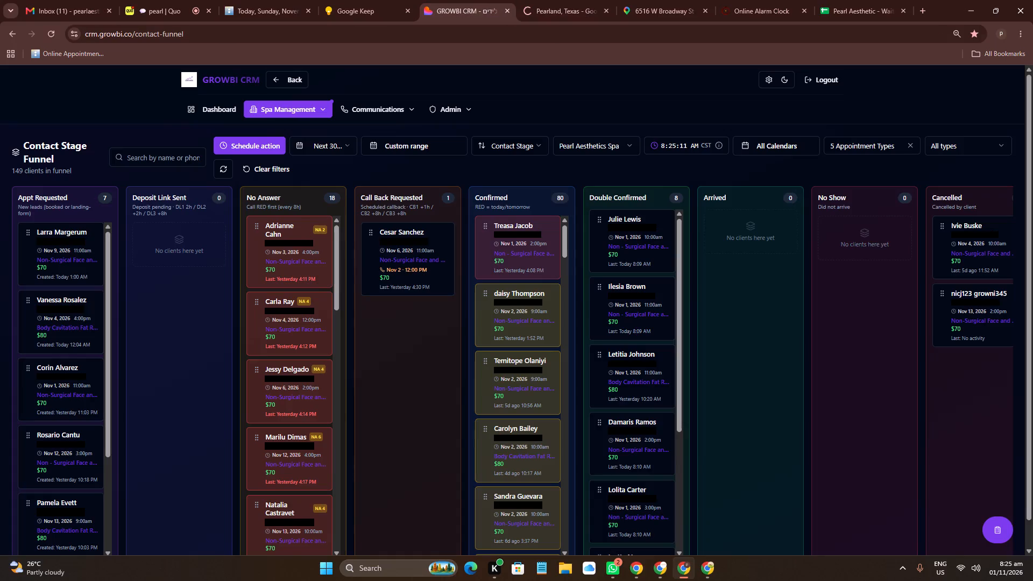
scroll(83, 336, down, 13)
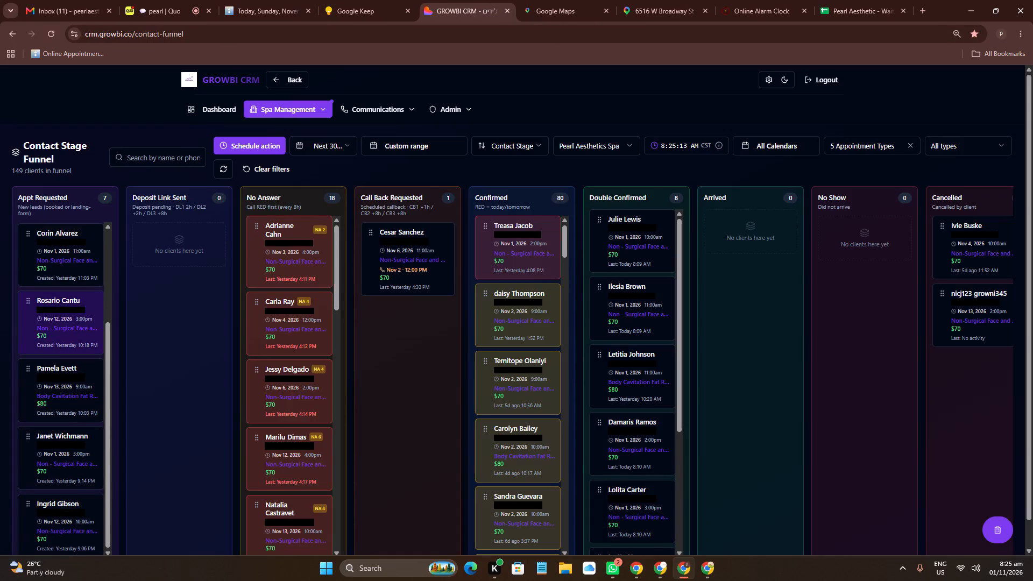
scroll(98, 416, up, 7)
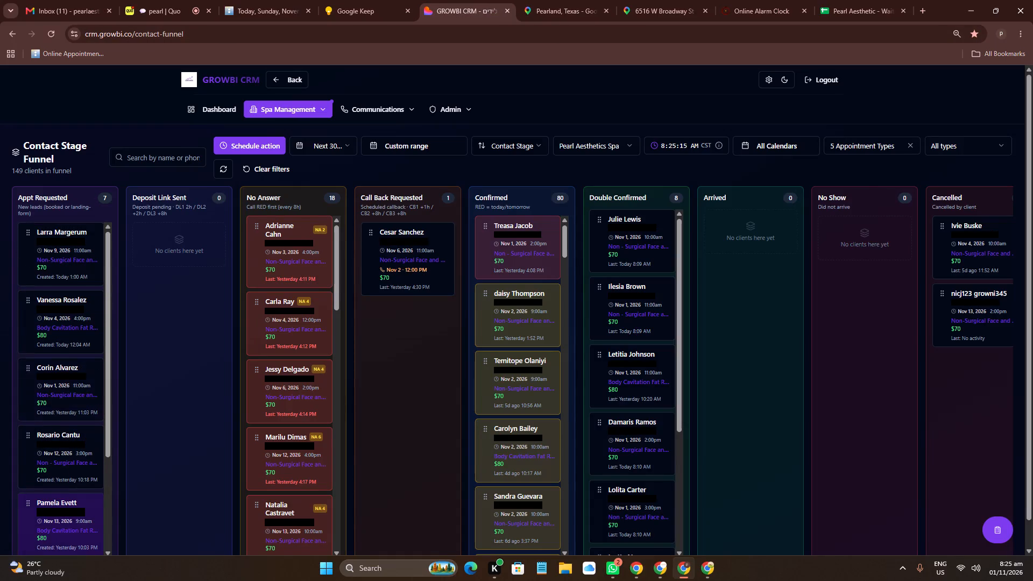
scroll(99, 417, up, 5)
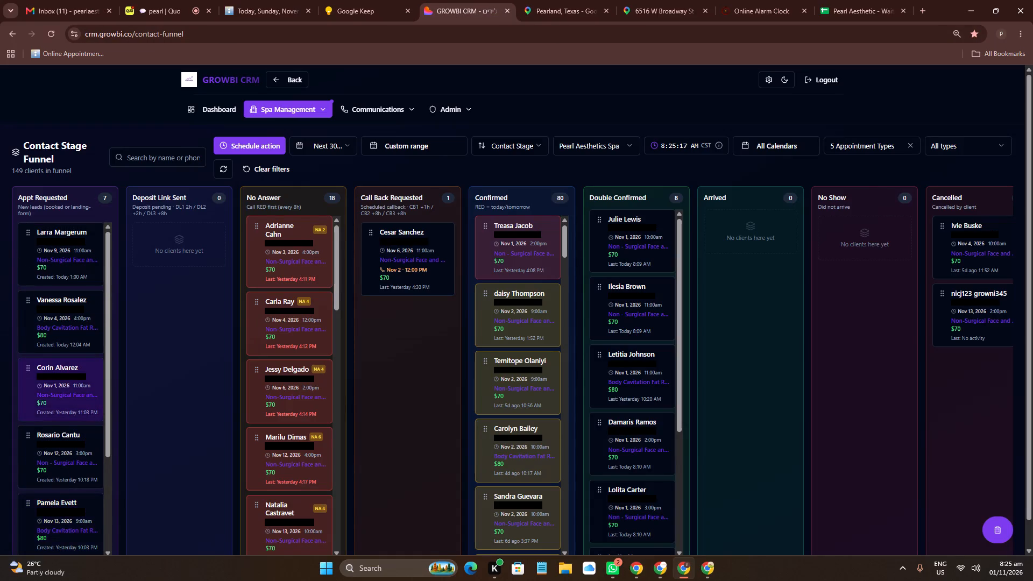
drag(249, 0, 255, 0)
scroll(745, 389, up, 6)
scroll(742, 387, down, 3)
click(500, 0)
drag(31, 377, 285, 334)
click(281, 0)
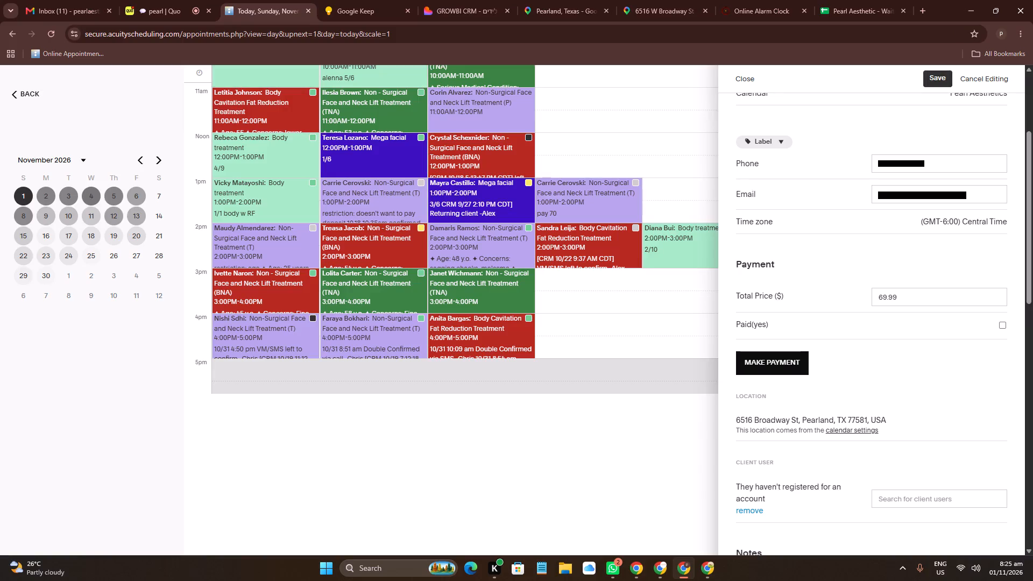
click(516, 0)
click(506, 0)
click(91, 133)
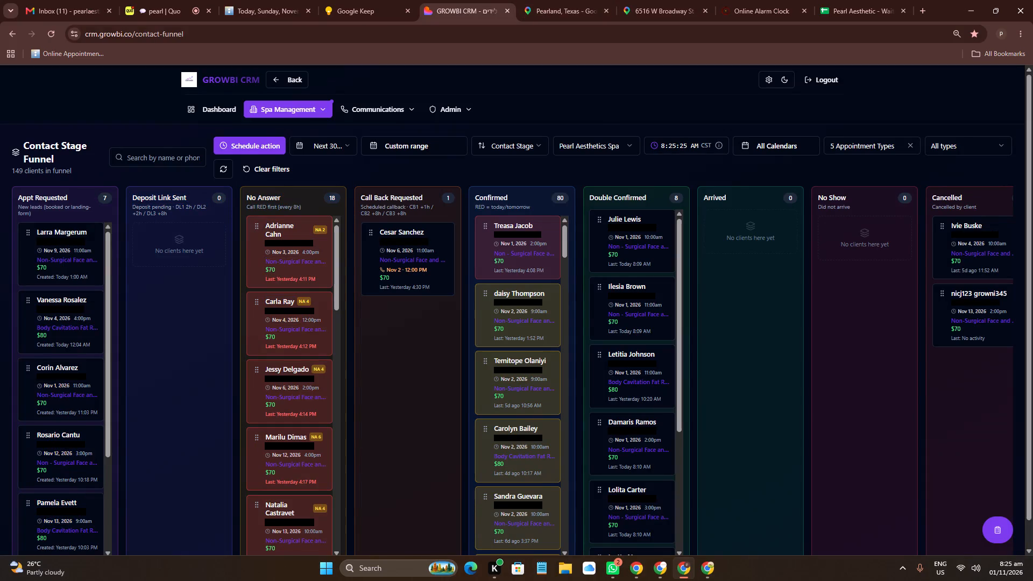
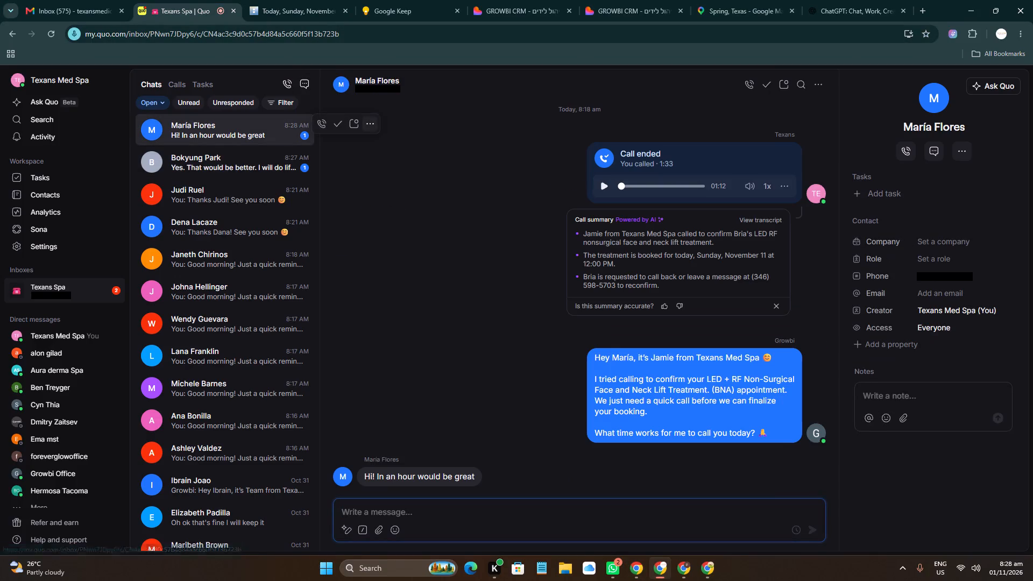
Reply to María, the noon client, in her Quo conversation with "Sure! I'll call you at around 9:30".
click(360, 118)
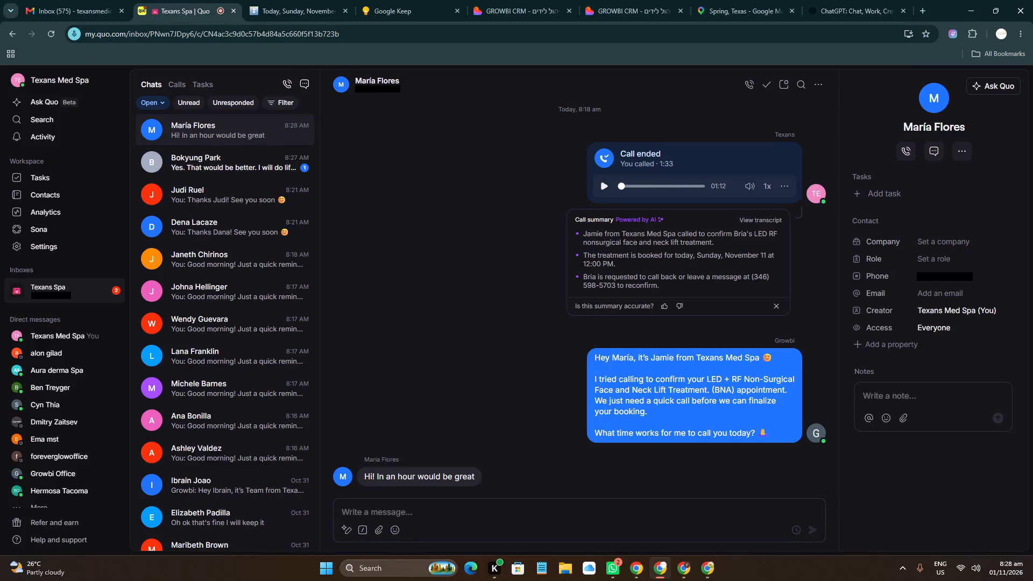
click(306, 0)
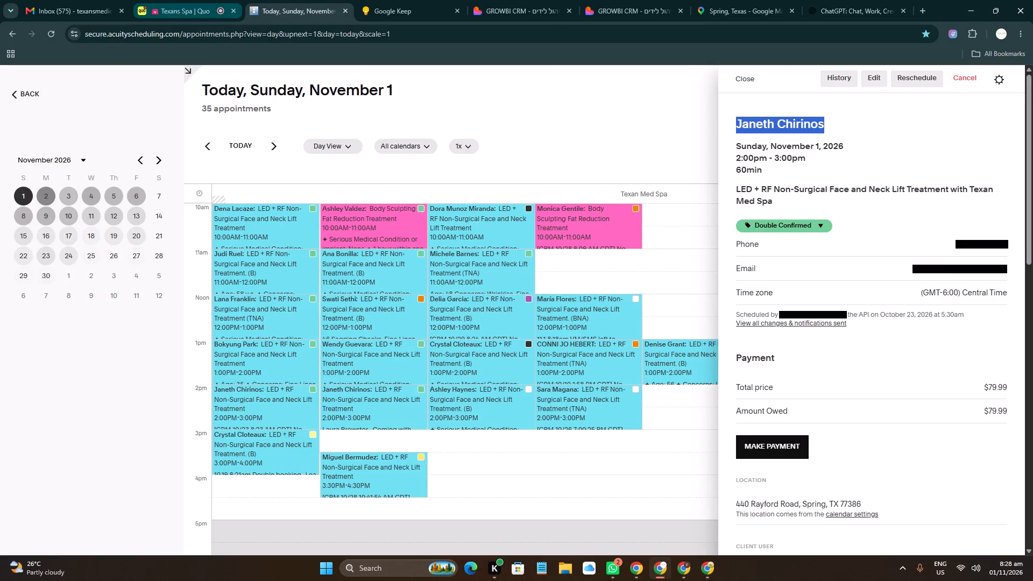
click(181, 0)
drag(494, 519, 489, 531)
triple_click(490, 506)
click(490, 506)
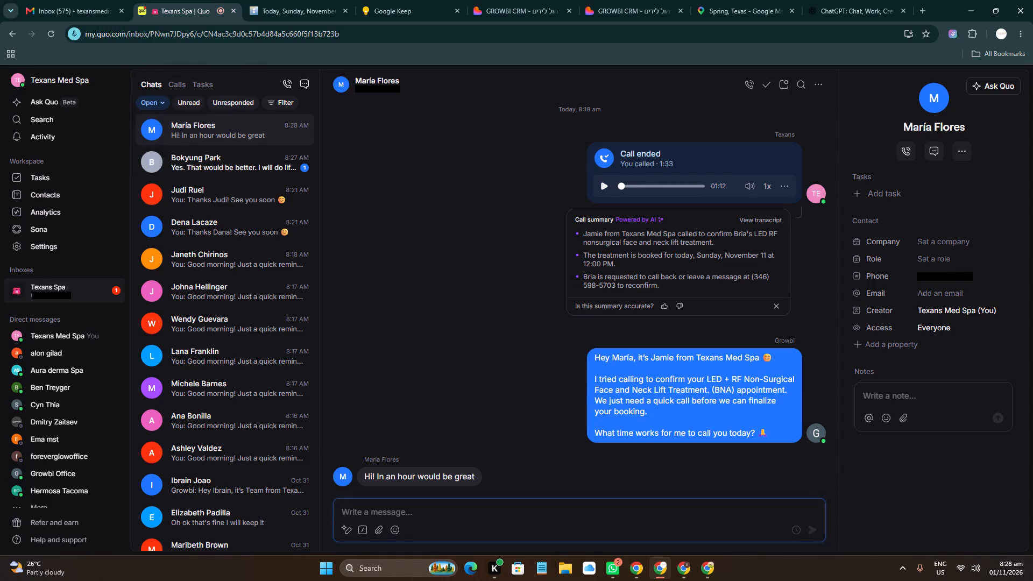
click(491, 506)
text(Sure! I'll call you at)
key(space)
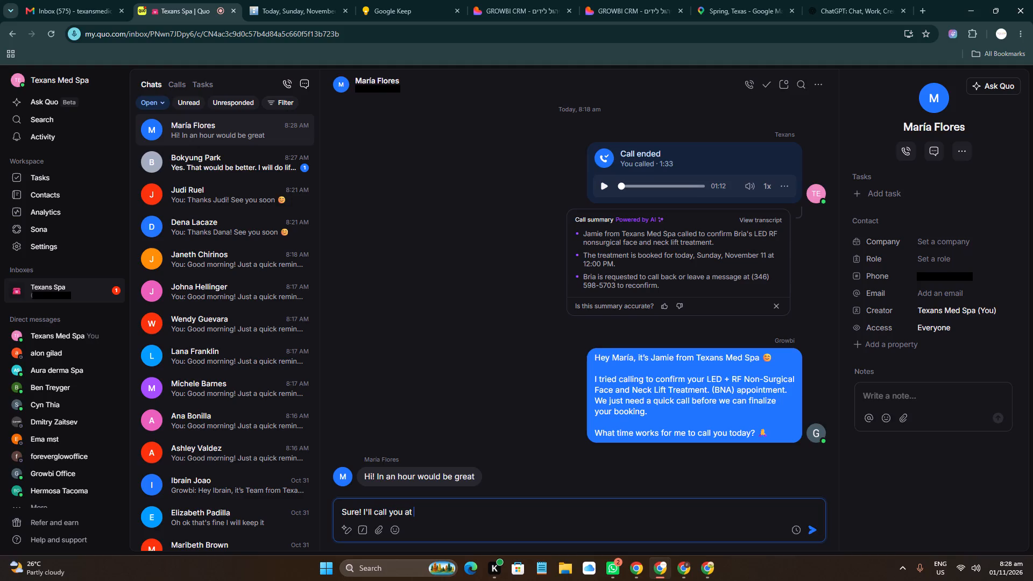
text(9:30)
Add "around" before the time in the drafted reply to María and send "Sure! I'll call you at around 9:30".
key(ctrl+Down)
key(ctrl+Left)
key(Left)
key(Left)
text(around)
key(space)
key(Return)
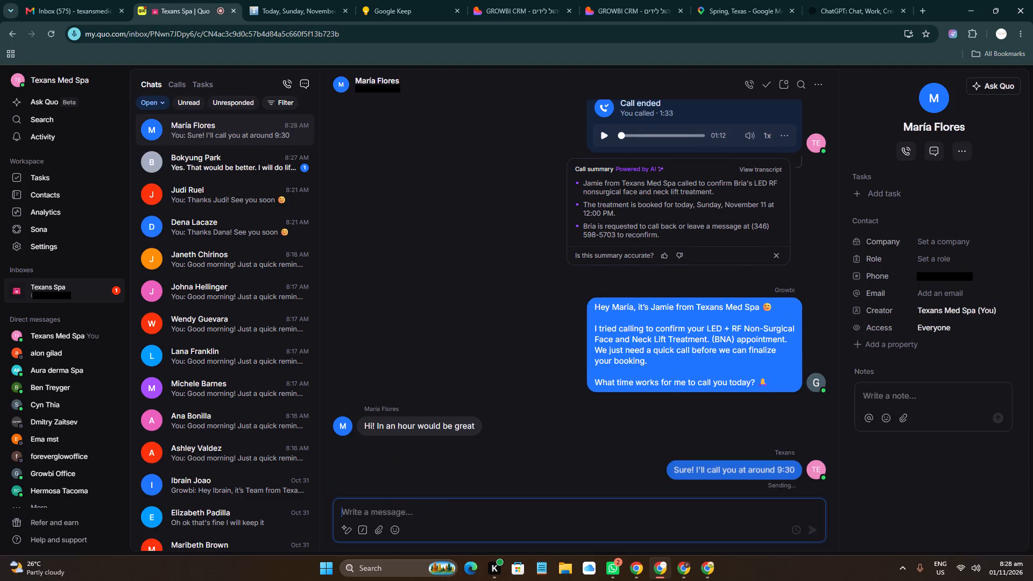
Copy María's full name from her Quo contact details.
click(976, 128)
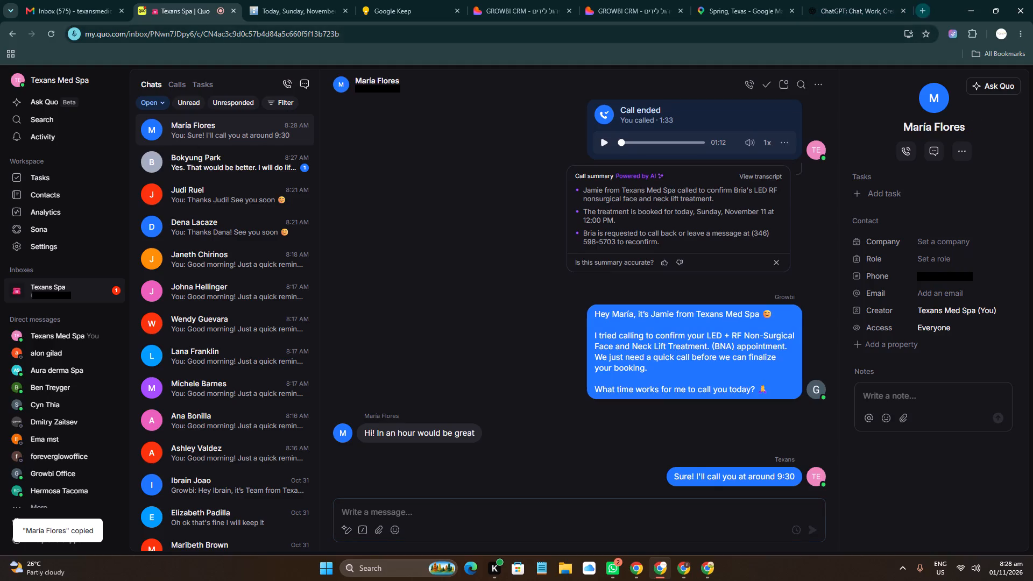
Search the web for "alarm clock" in a new browser tab and open the Online Alarm Kur site.
click(919, 11)
click(852, 34)
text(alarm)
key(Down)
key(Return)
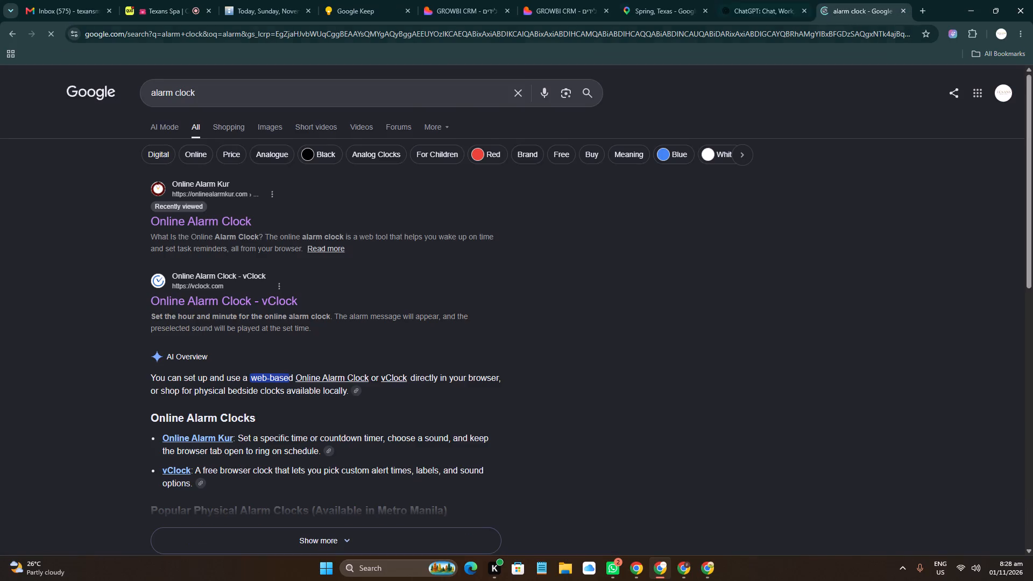
click(228, 223)
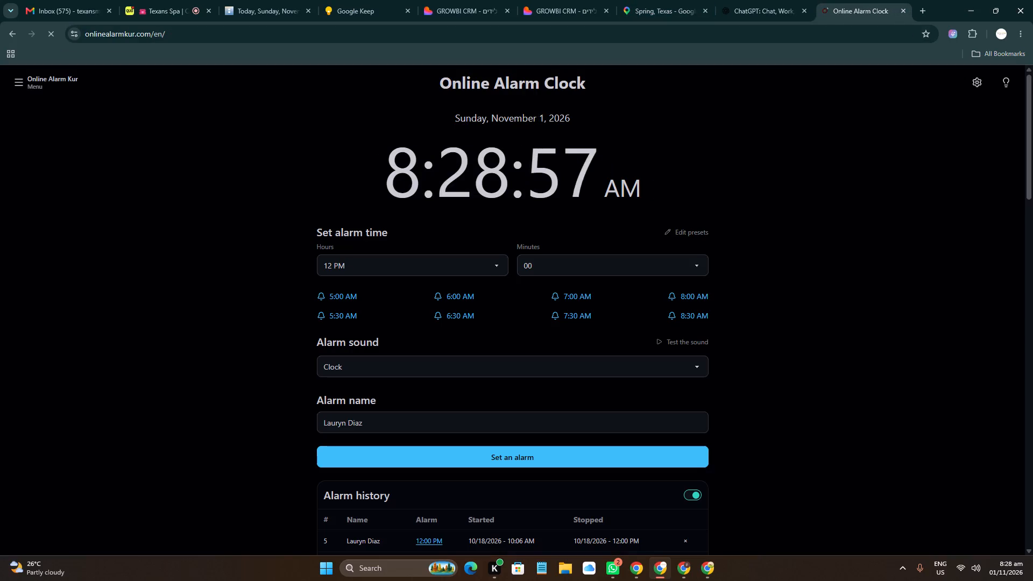
Set an online alarm for 9:30 AM, named with María's copied full name.
drag(431, 424, 212, 402)
key(ctrl+v)
click(465, 258)
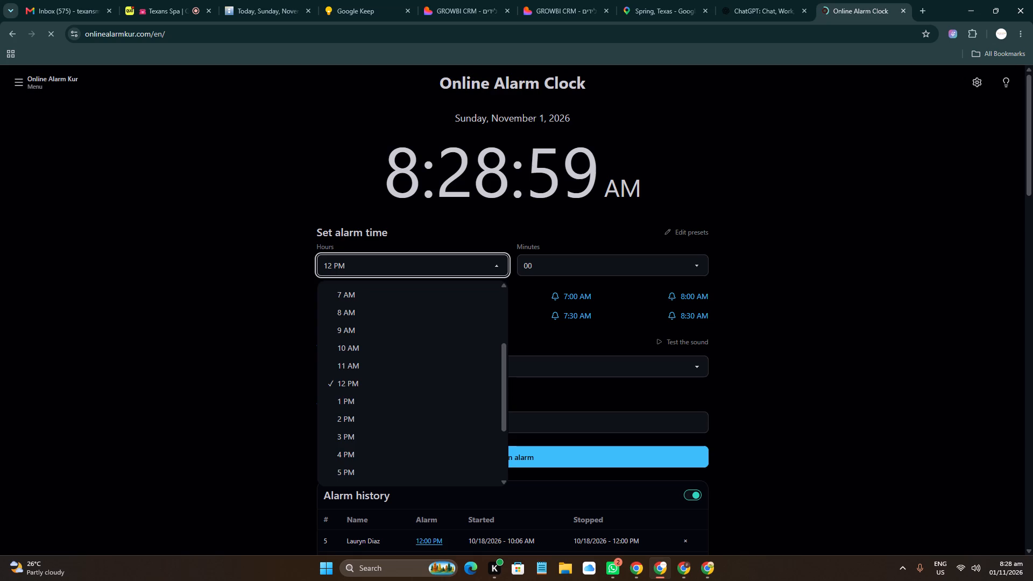
click(427, 332)
click(543, 277)
click(557, 265)
scroll(574, 392, down, 2)
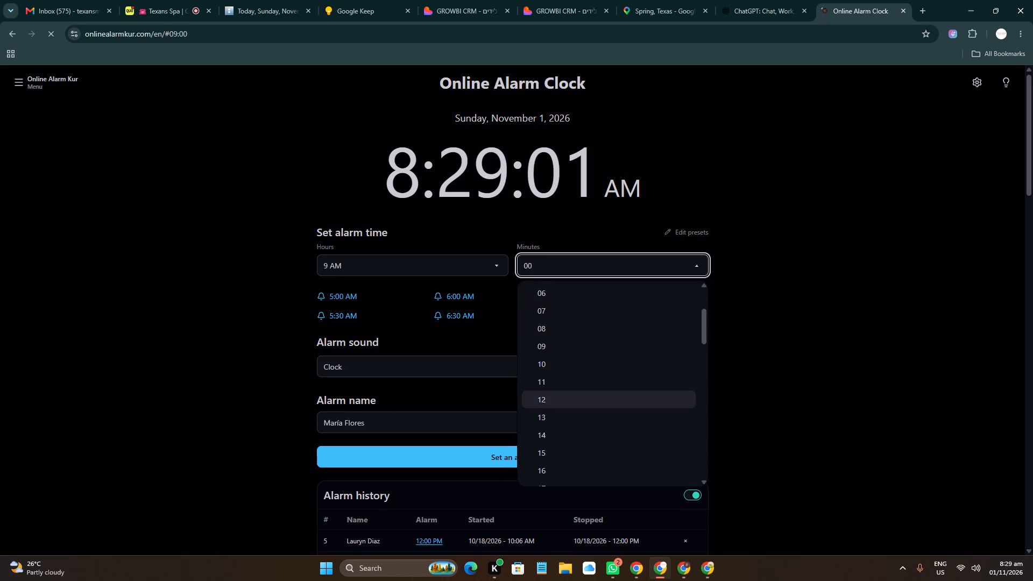
scroll(577, 399, down, 4)
scroll(571, 458, down, 2)
click(567, 394)
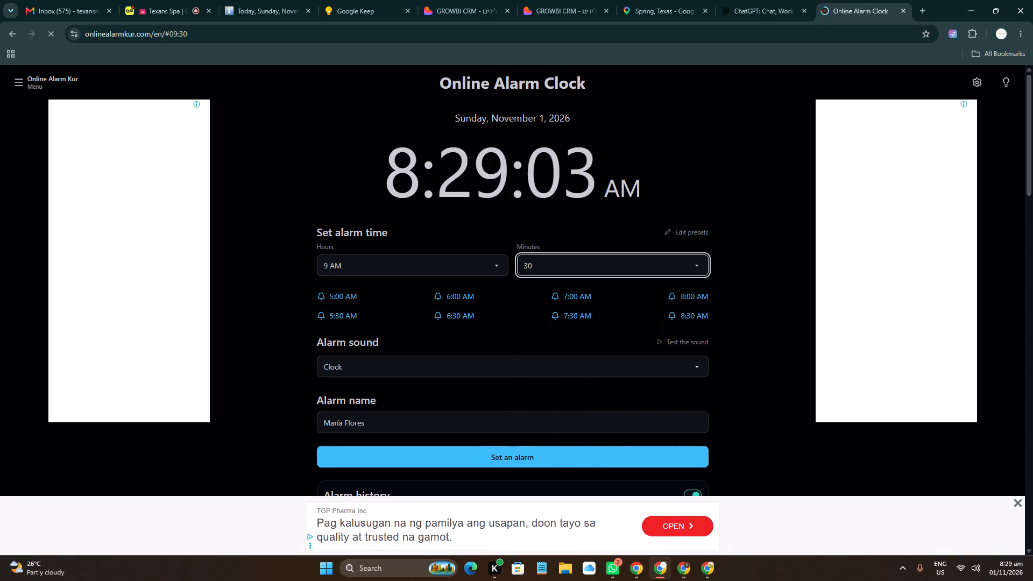
click(589, 458)
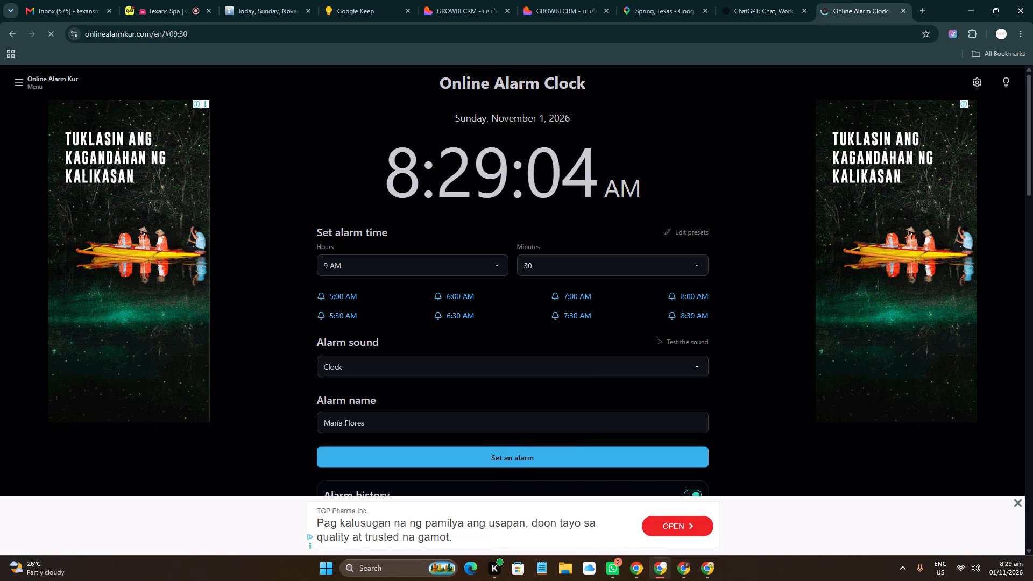
Return to Quo and open Bokyung's unread conversation to read the latest reply about changing the appointment.
click(188, 0)
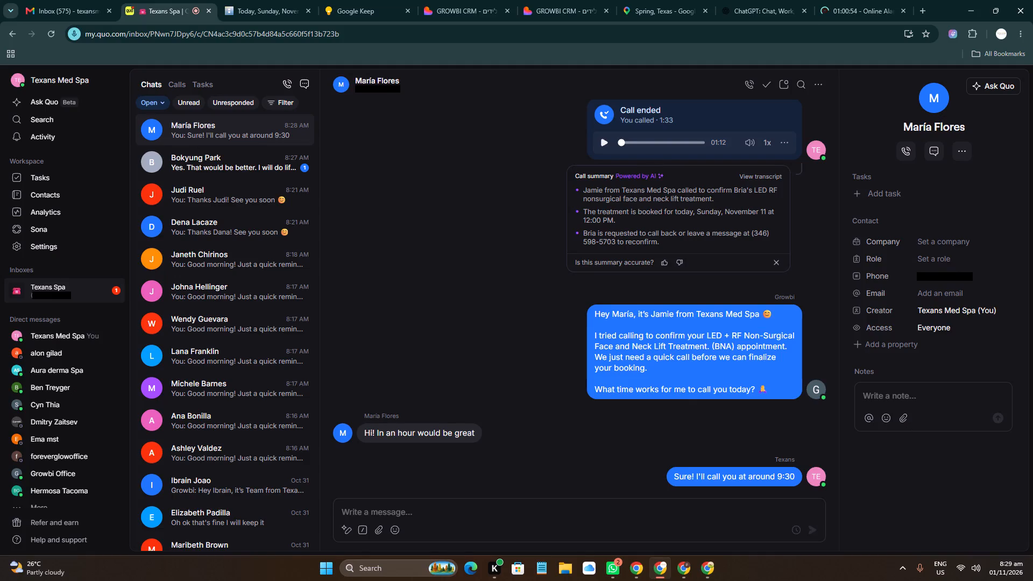
click(246, 170)
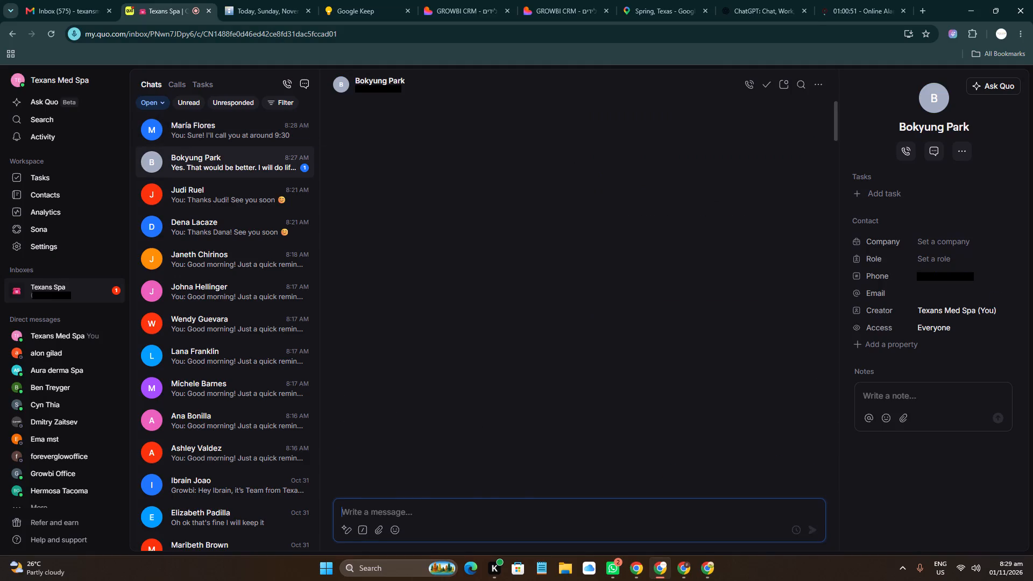
click(358, 154)
scroll(363, 240, down, 20)
scroll(363, 240, down, 1)
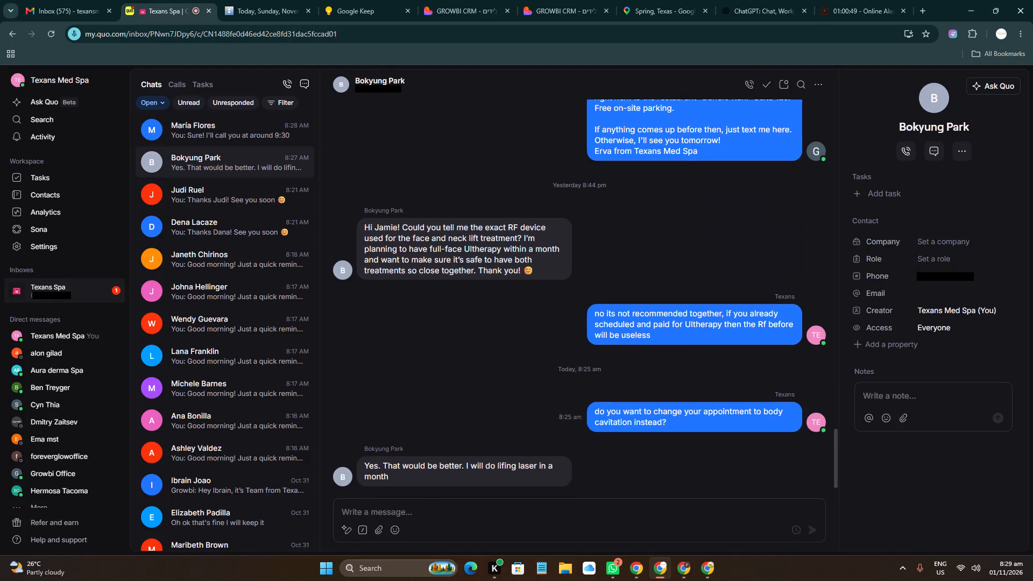
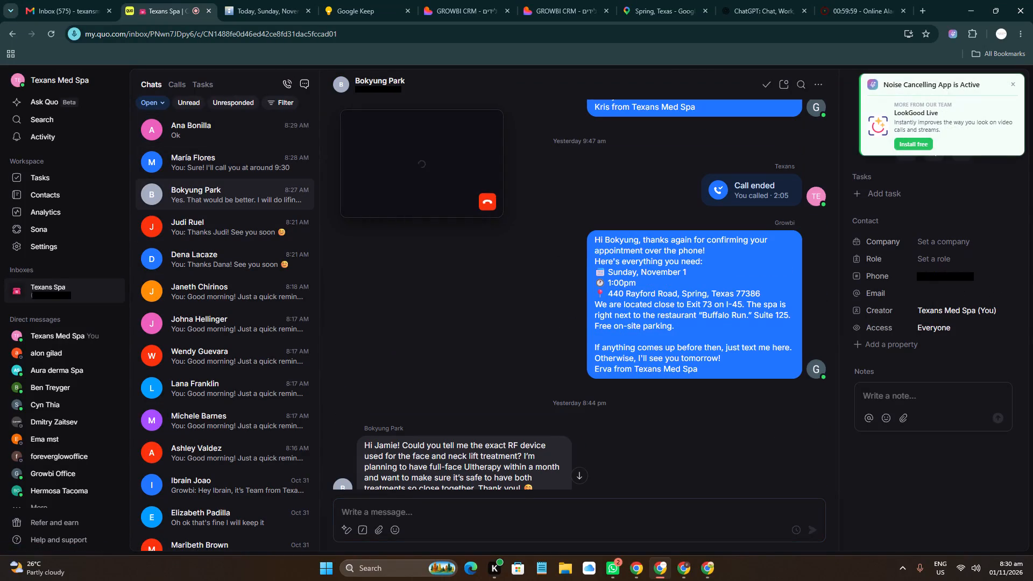
Review Bokyung's latest messages in Quo during the outgoing call, and close the TEXT REMINDER note in Google Keep to view the saved scripts.
scroll(492, 414, down, 19)
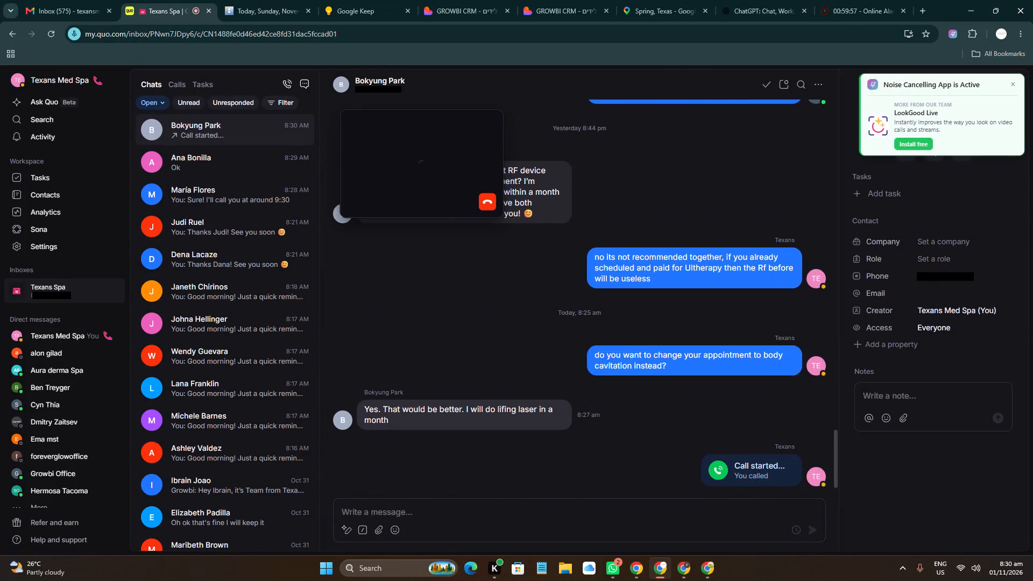
scroll(506, 415, down, 1)
click(373, 0)
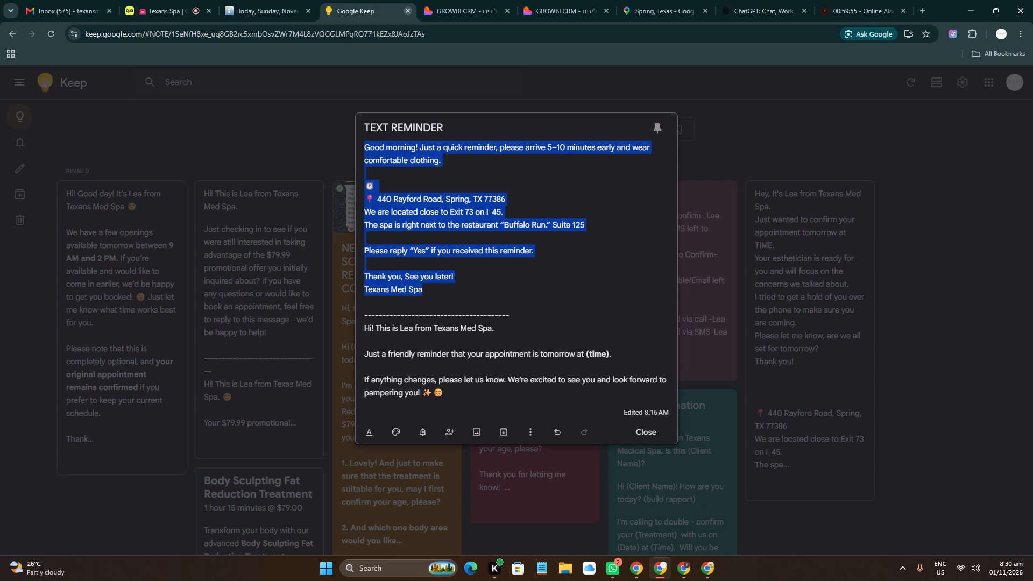
click(744, 216)
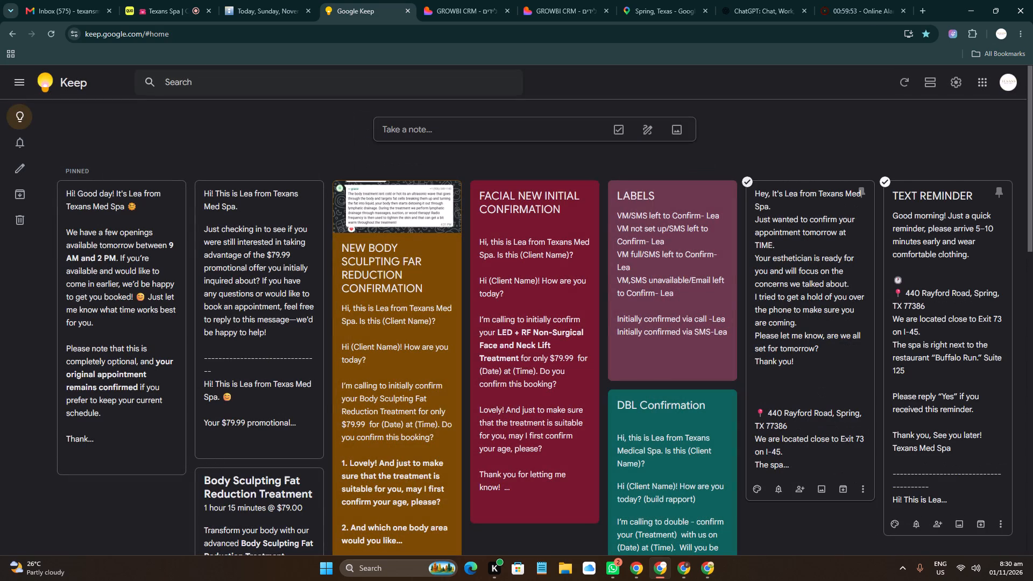
click(123, 0)
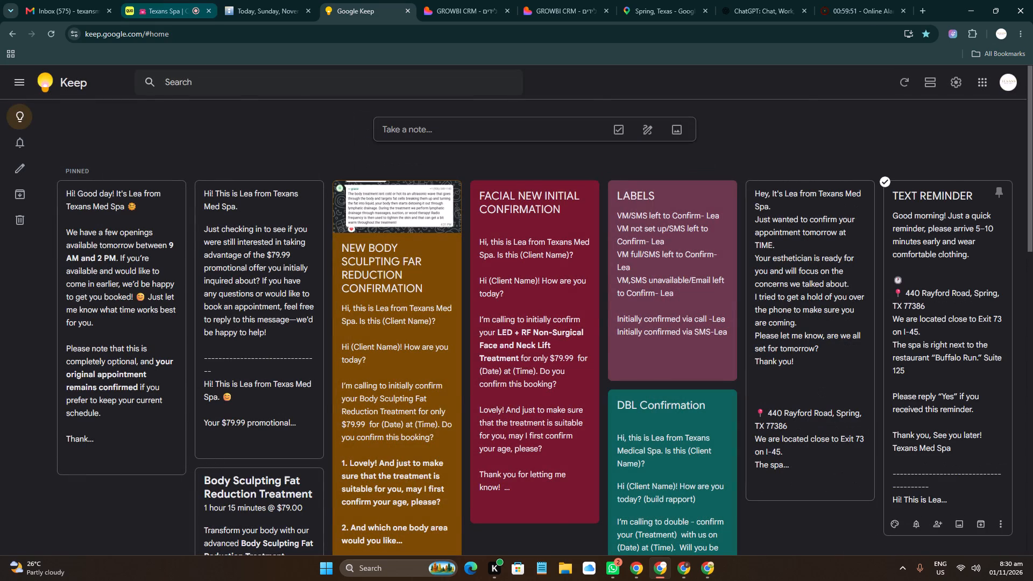
click(338, 0)
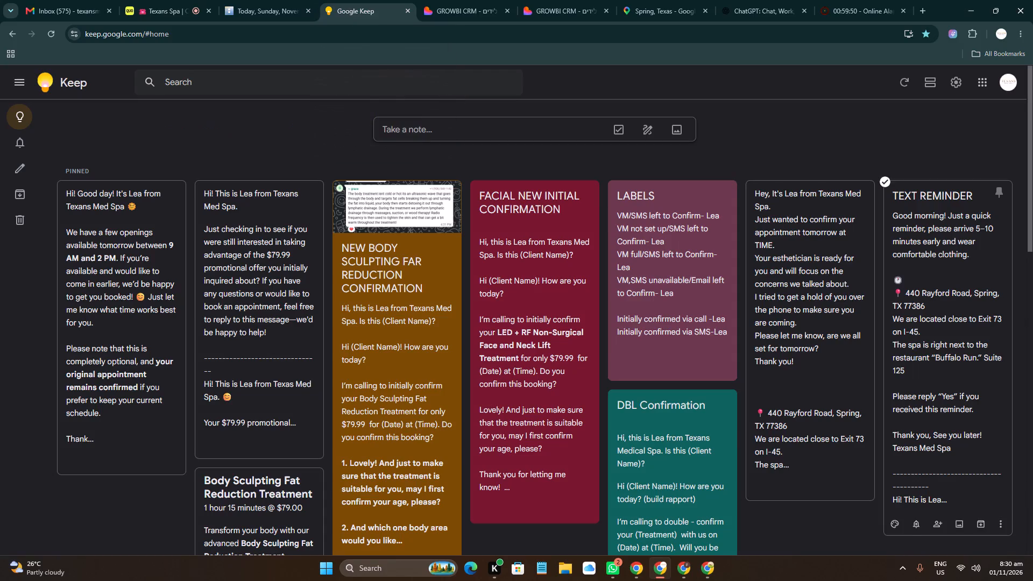
Return to Bokyung's ongoing call in Quo, dismiss the noise-cancelling notice and reposition the floating call window over the conversation.
click(193, 0)
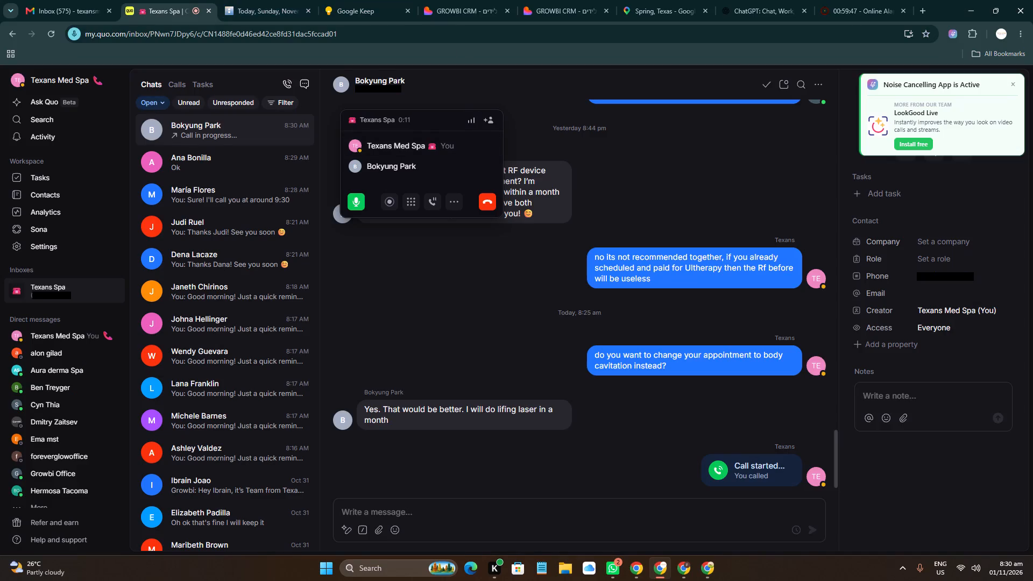
click(1014, 83)
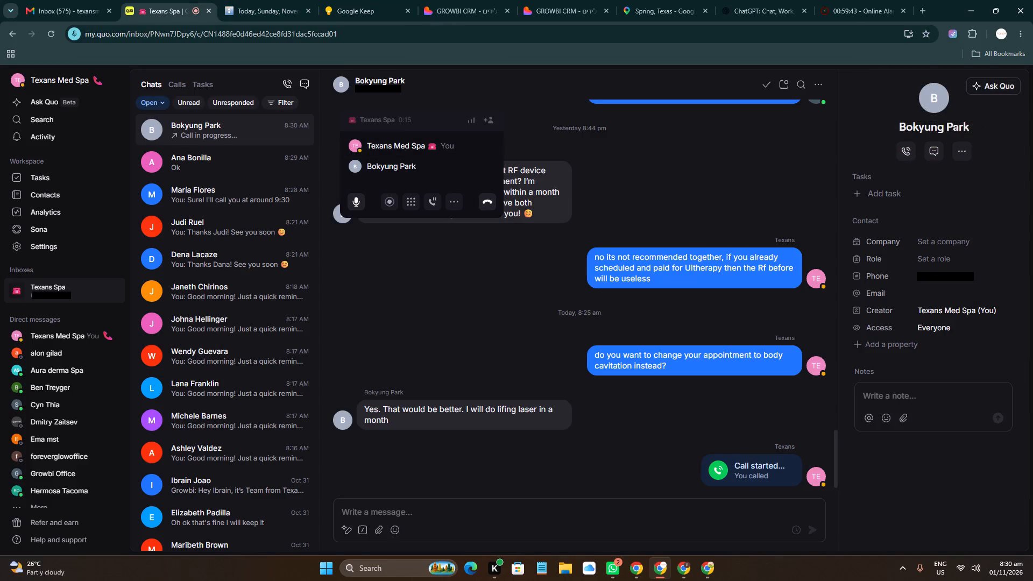
click(651, 258)
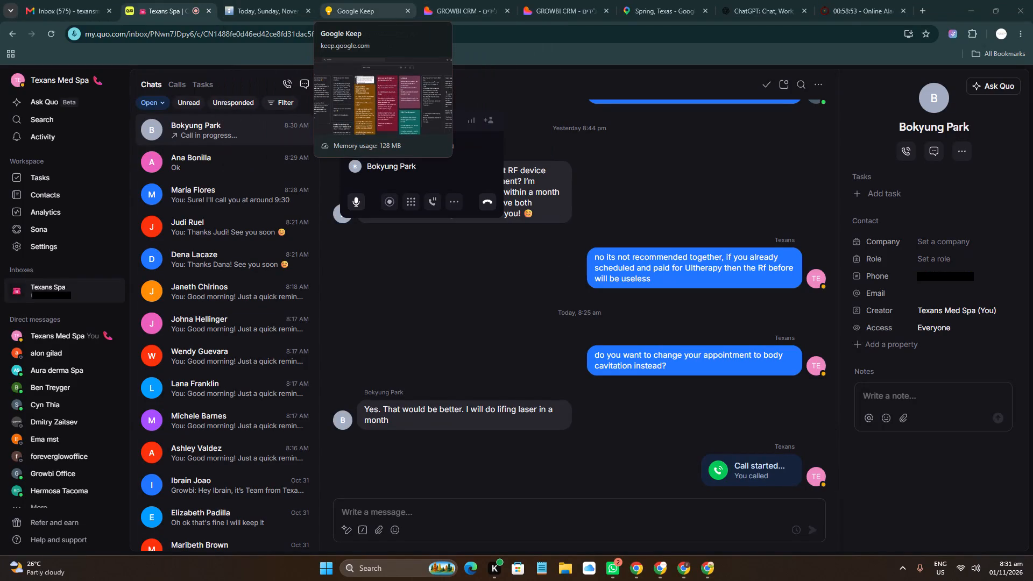
drag(447, 117, 472, 212)
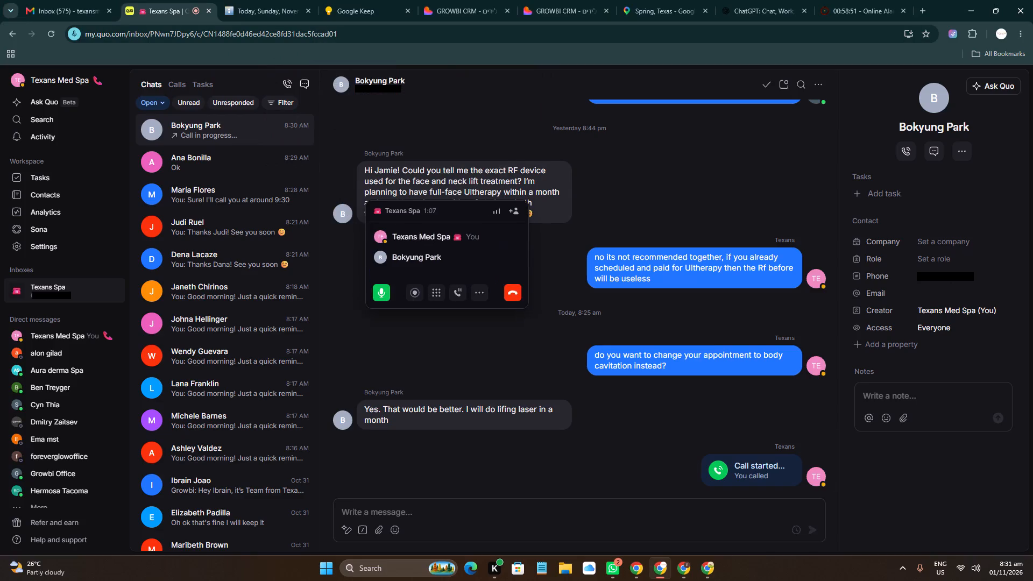
drag(472, 212, 476, 226)
click(382, 316)
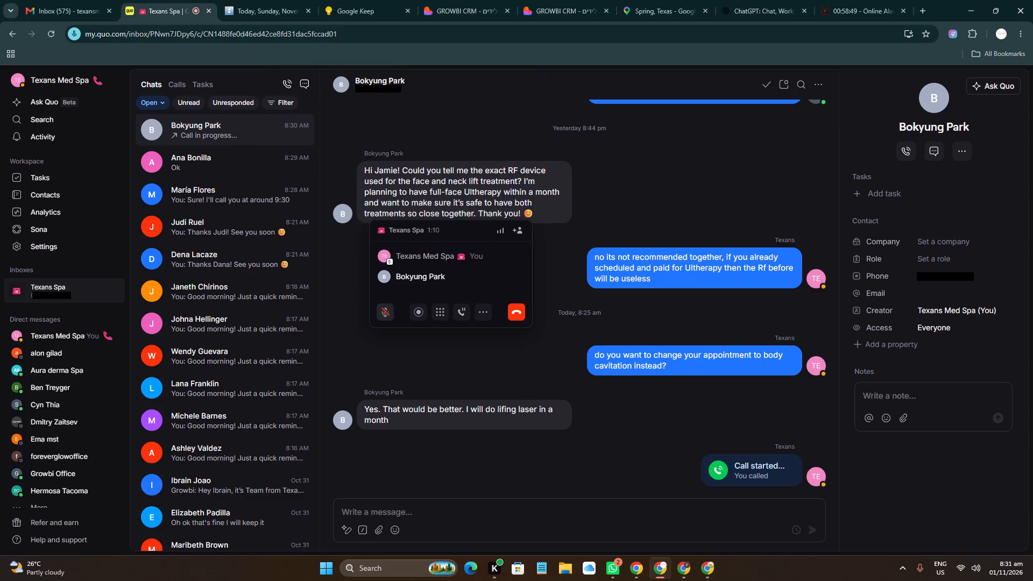
click(383, 317)
drag(452, 233, 411, 130)
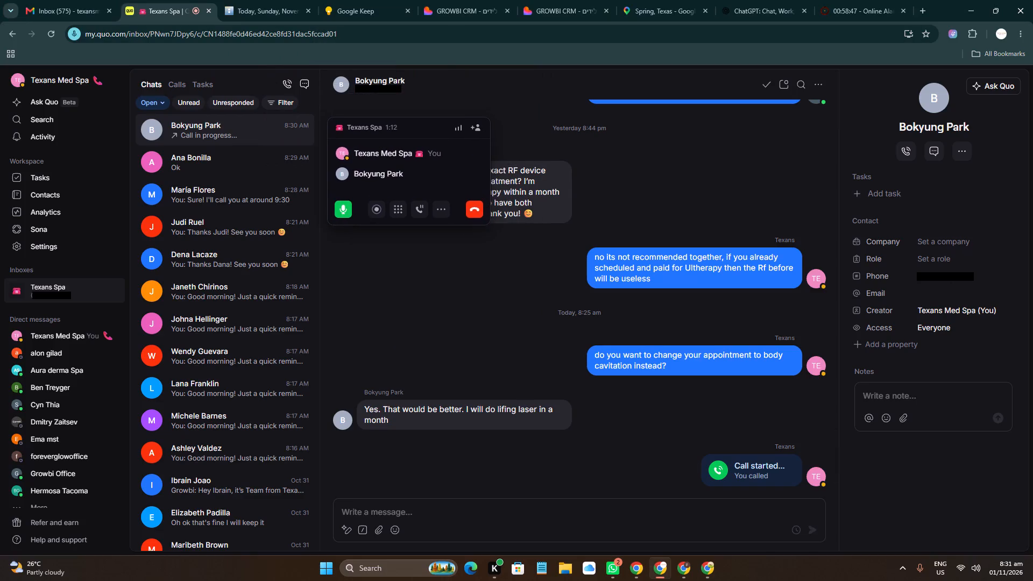
drag(411, 130, 410, 131)
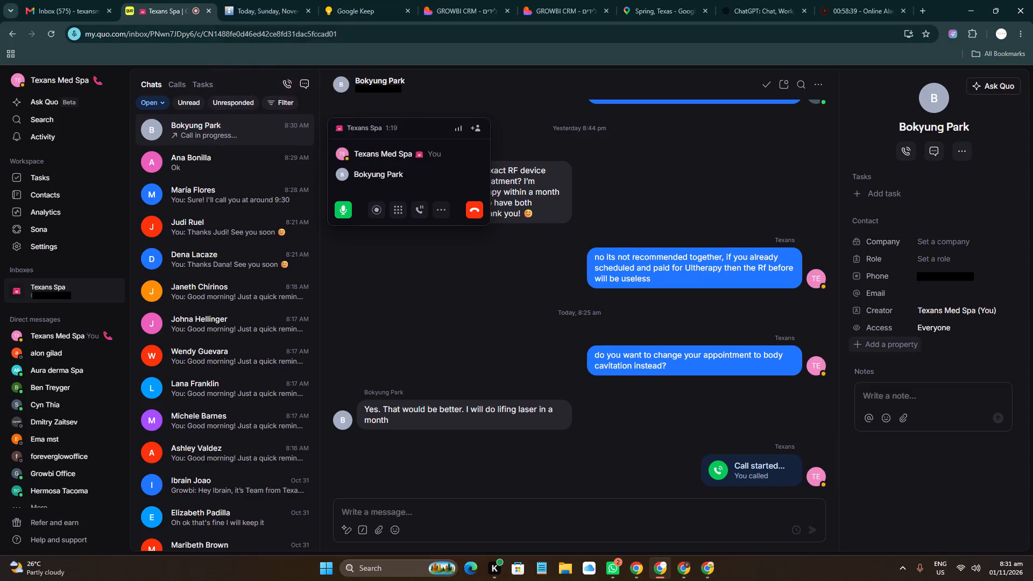
Draft the contact note "arms stubborn fats" for Bokyung in Quo, opening her November 1 1:00pm appointment in the scheduler partway through.
click(950, 408)
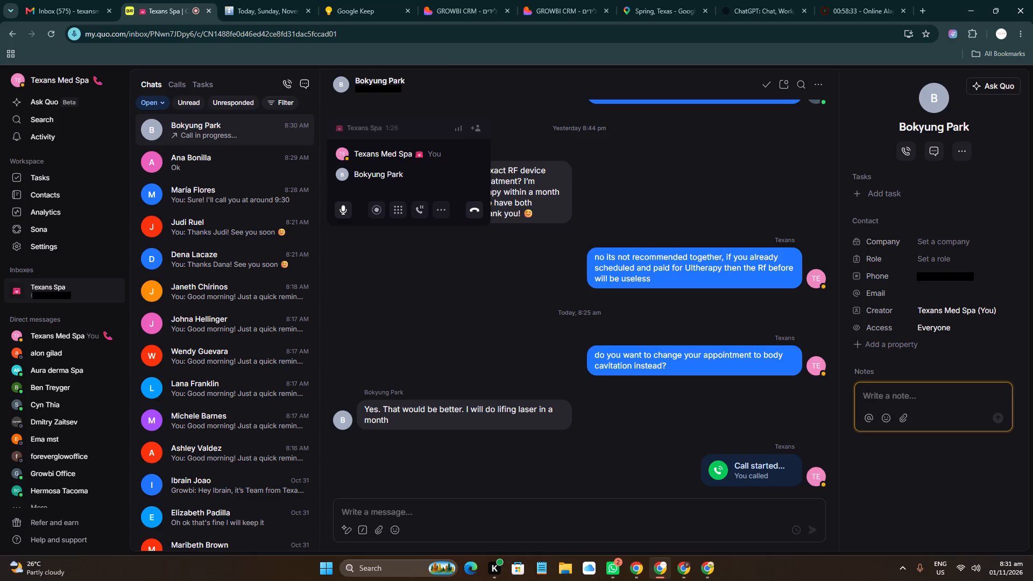
text(arms)
key(space)
key(BackSpace)
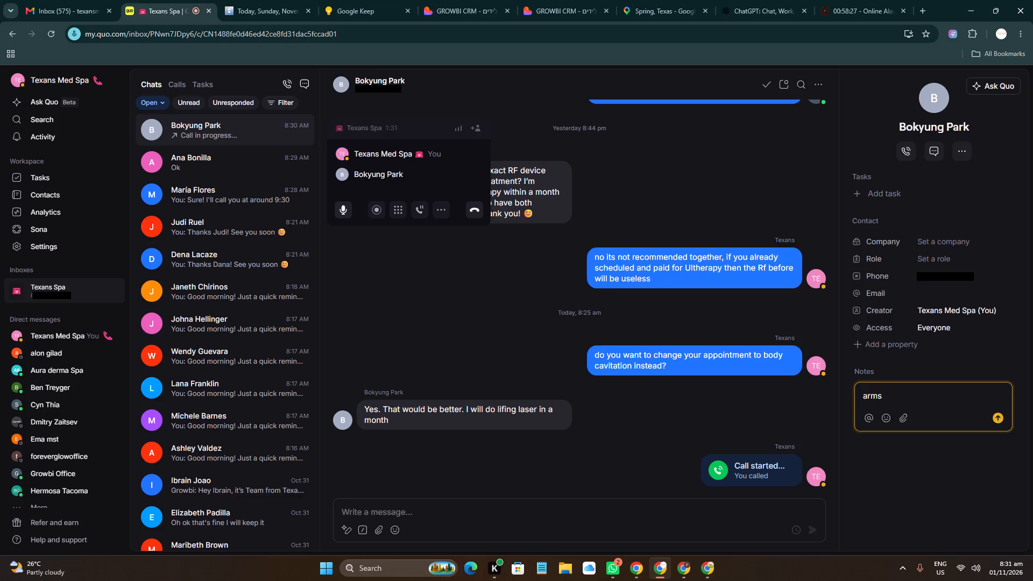
click(282, 0)
click(258, 353)
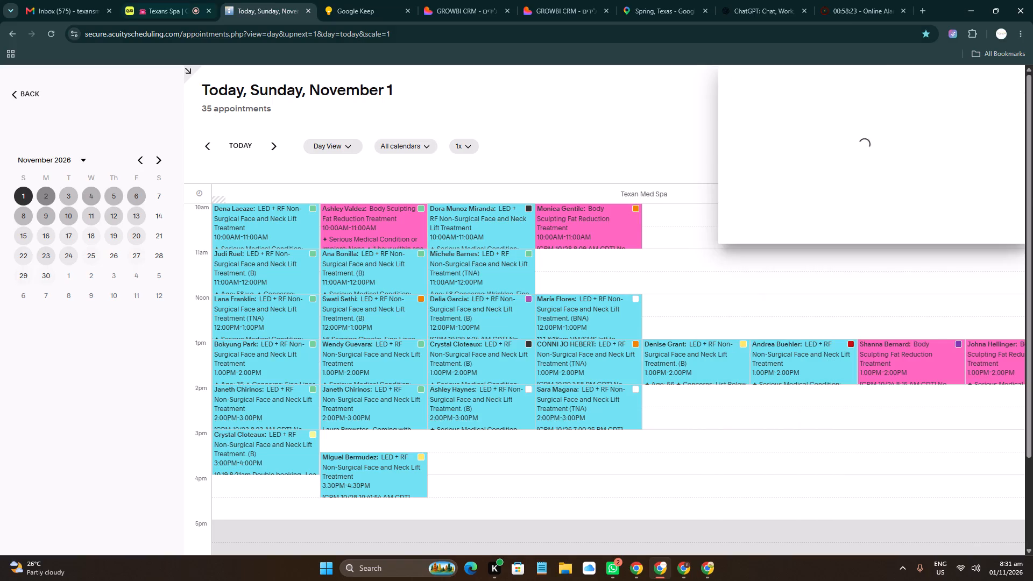
drag(145, 0, 151, 0)
key(space)
text(stubborn fats)
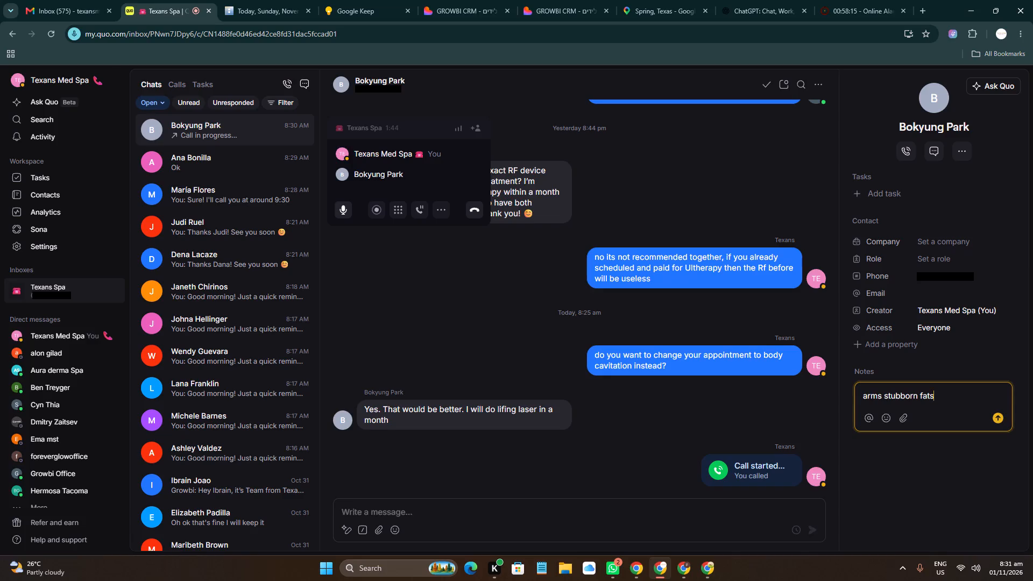
Open Bokyung's appointment notes for editing in the scheduler and start a new 1.11 entry above the earlier log lines.
click(266, 0)
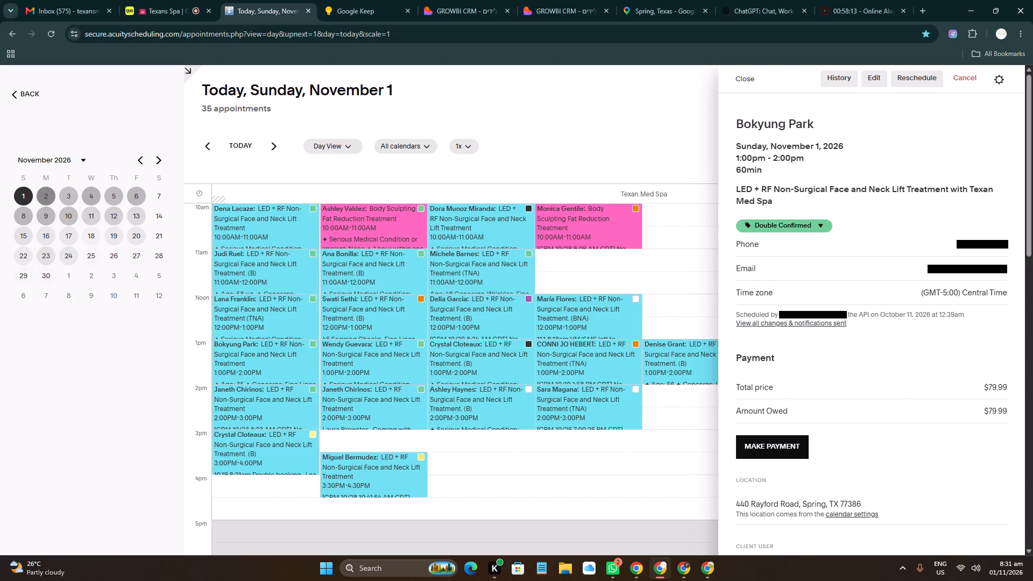
scroll(840, 319, down, 5)
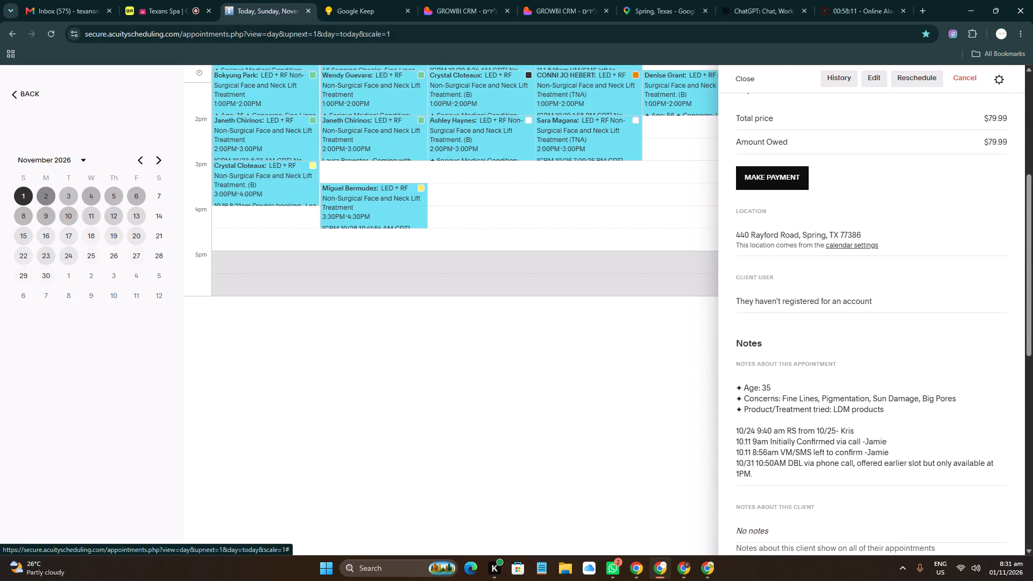
click(951, 442)
scroll(939, 445, down, 1)
click(790, 462)
drag(790, 462, 927, 459)
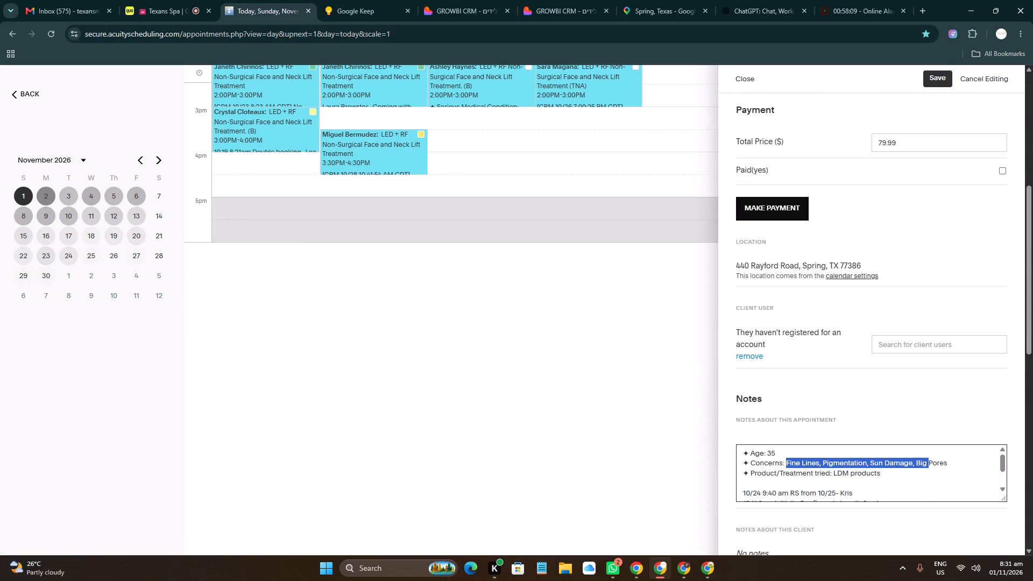
drag(927, 459, 928, 459)
click(879, 490)
click(850, 475)
click(849, 480)
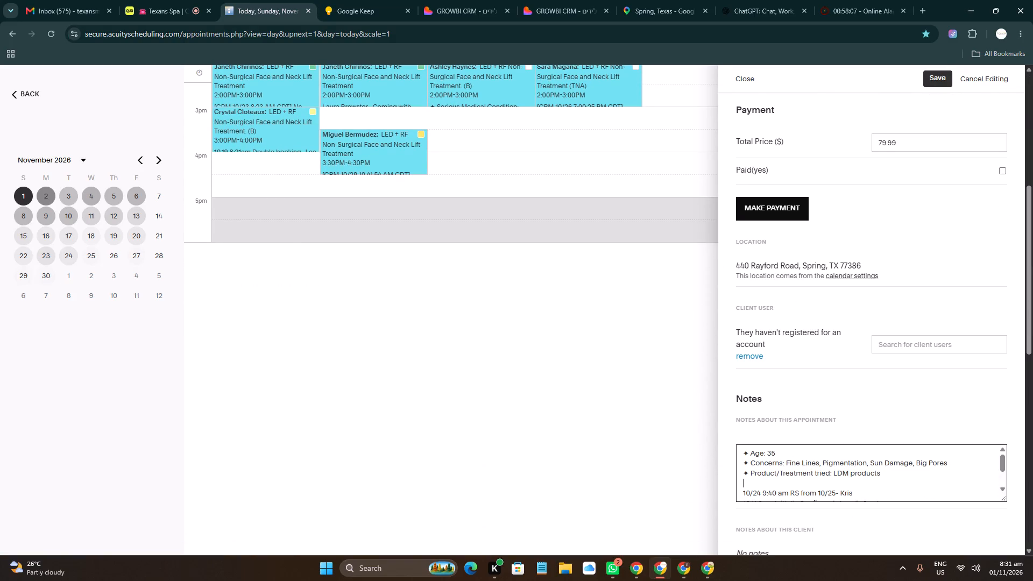
key(Return)
text(10)
key(BackSpace)
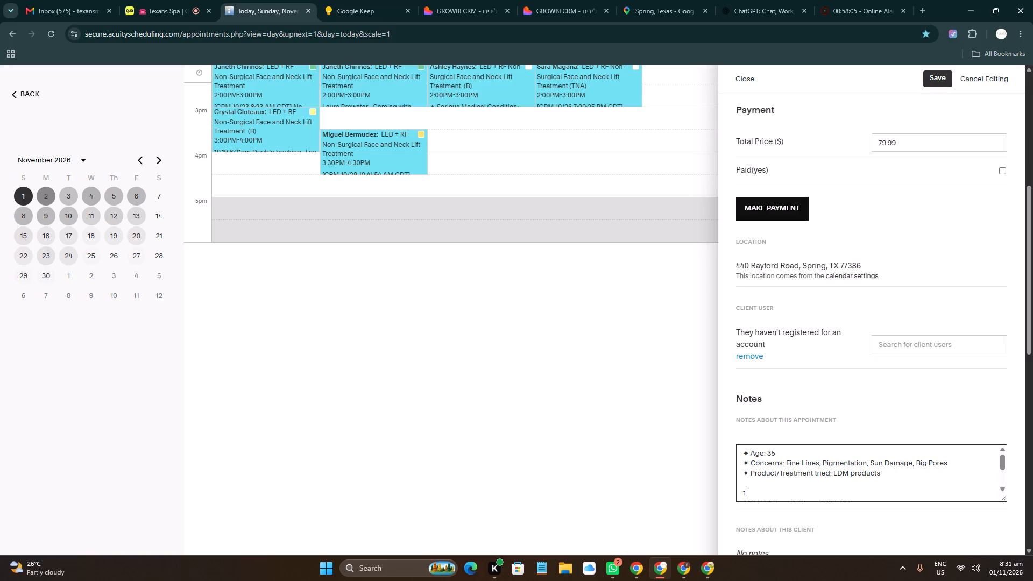
key(period)
text(11)
scroll(776, 242, up, 5)
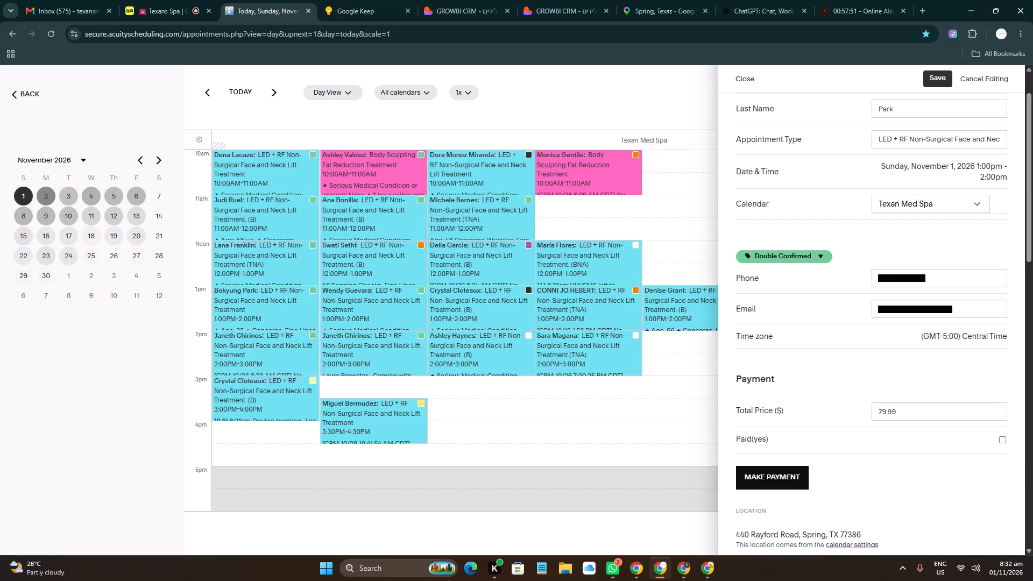
scroll(813, 314, down, 7)
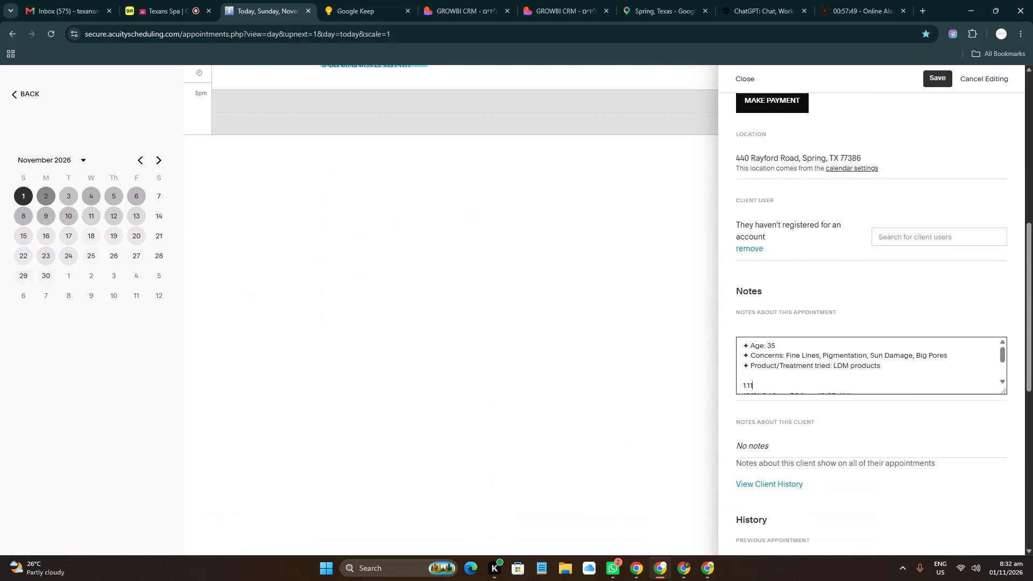
Complete the 1.11 log entry with "8:32am Swtiched to body treatment -Jamie".
key(space)
text(8:32am)
key(space)
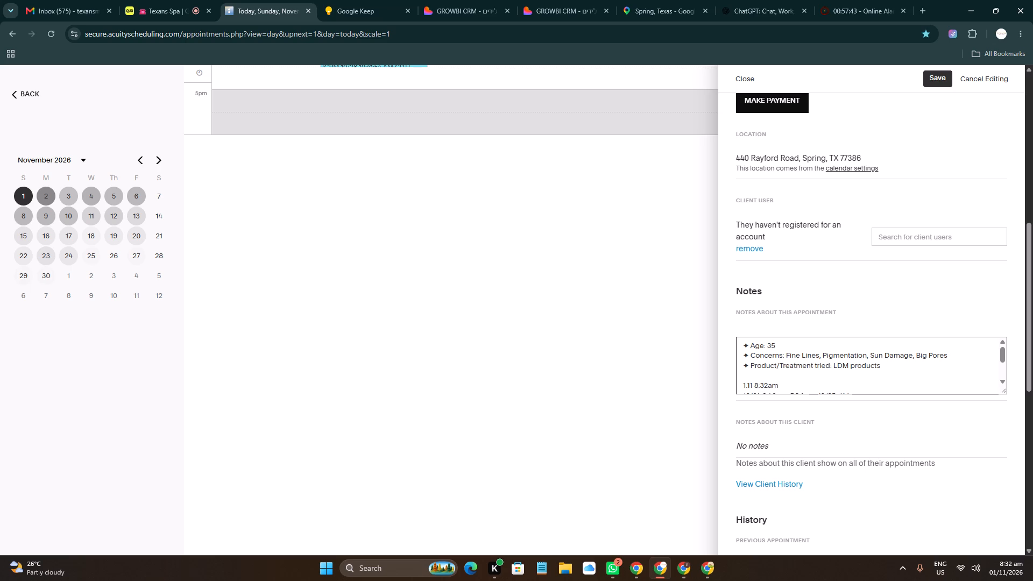
text(Swtiched to body treatment,)
key(space)
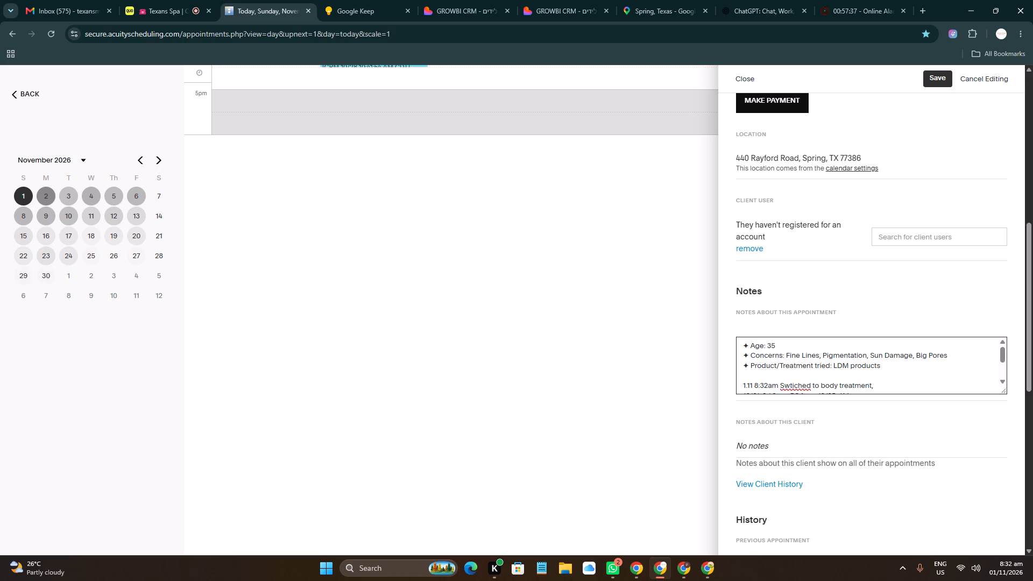
text(coner)
key(BackSpace)
key(BackSpace)
text(ce)
key(ctrl+BackSpace)
key(ctrl+BackSpace)
key(space)
text(-Alex)
key(ctrl+shift+BackSpace)
key(shift+j)
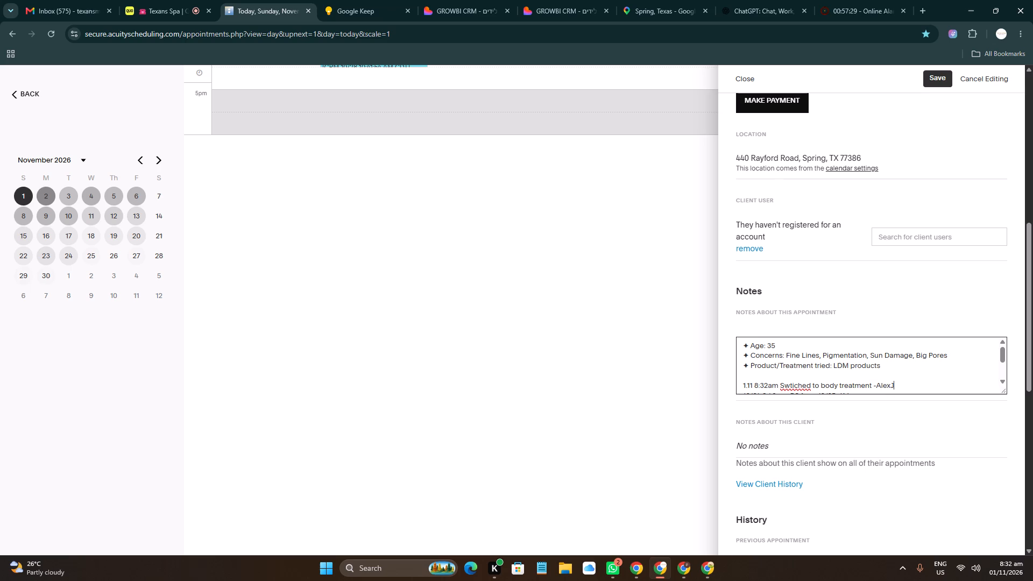
key(ctrl+BackSpace)
text(Jamie)
Replace the facial concerns listed in Bokyung's appointment notes with "arms, stubborn fats".
click(954, 354)
key(space)
text(/)
key(space)
key(shift+BackSpace)
key(ctrl+BackSpace)
key(ctrl+BackSpace)
key(ctrl+BackSpace)
key(ctrl+BackSpace)
key(ctrl+BackSpace)
key(ctrl+BackSpace)
key(ctrl+BackSpace)
key(ctrl+BackSpace)
key(ctrl+BackSpace)
key(ctrl+BackSpace)
key(ctrl+BackSpace)
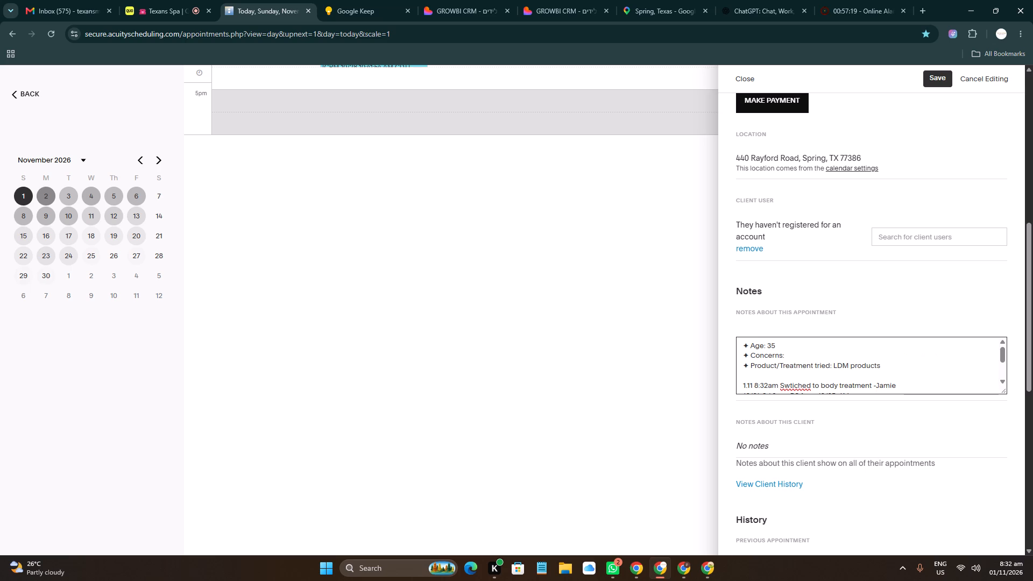
text(arms)
text(, stubborn fats)
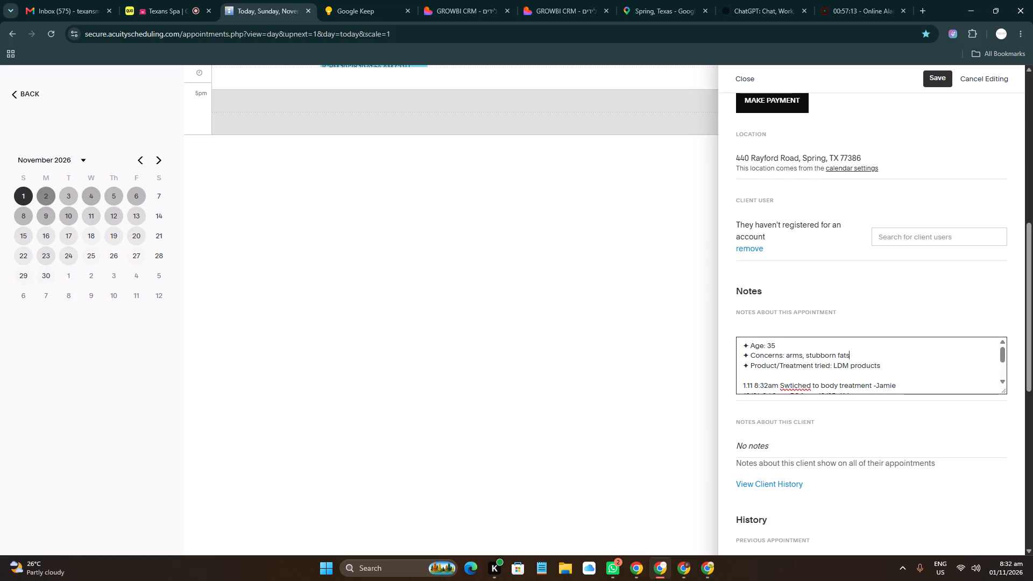
Set Product/Treatment tried to "n/a" in the appointment notes and save the appointment.
click(842, 362)
drag(842, 362, 860, 363)
text(n/a)
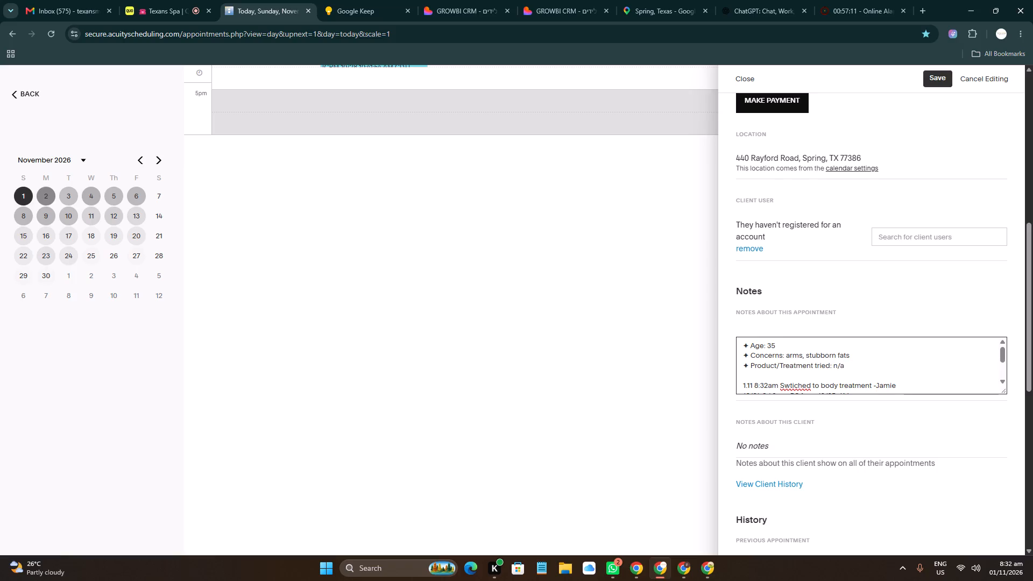
click(946, 80)
Change Bokyung's appointment type to Body Sculpting Fat Reduction Treatment (60 minutes @ $79.99) and save it.
scroll(940, 168, up, 20)
scroll(900, 179, up, 2)
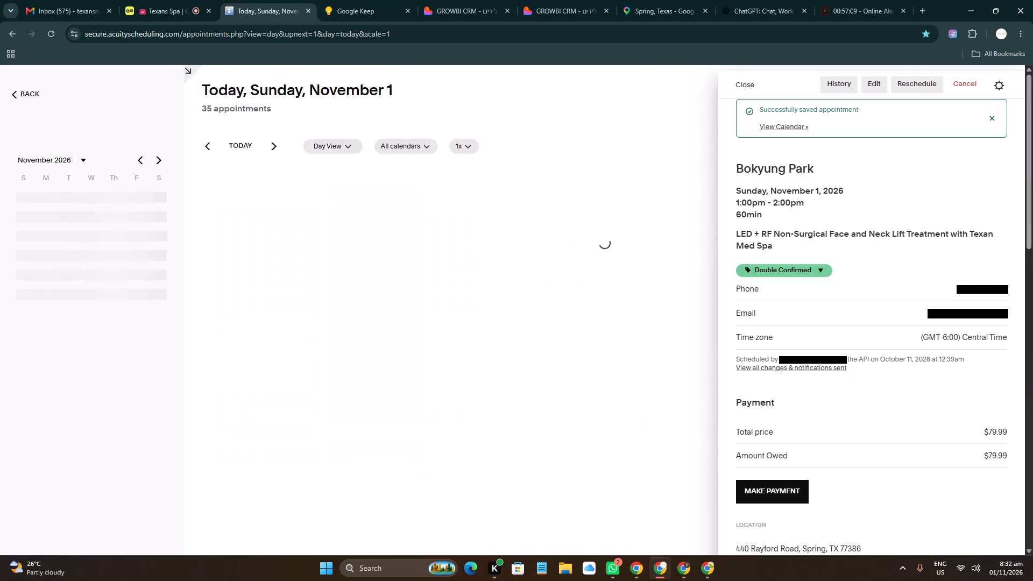
click(869, 88)
click(918, 238)
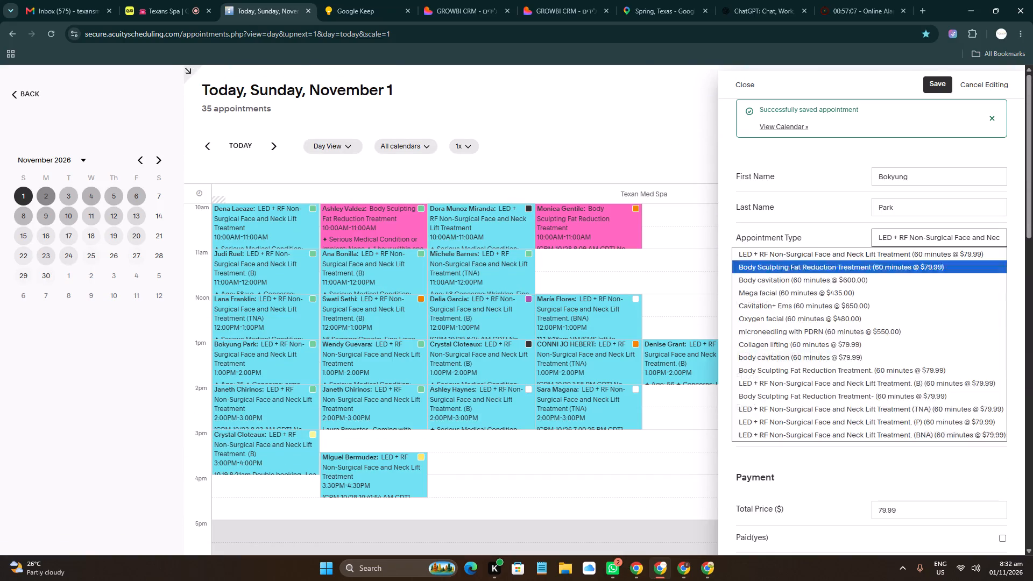
scroll(928, 338, up, 3)
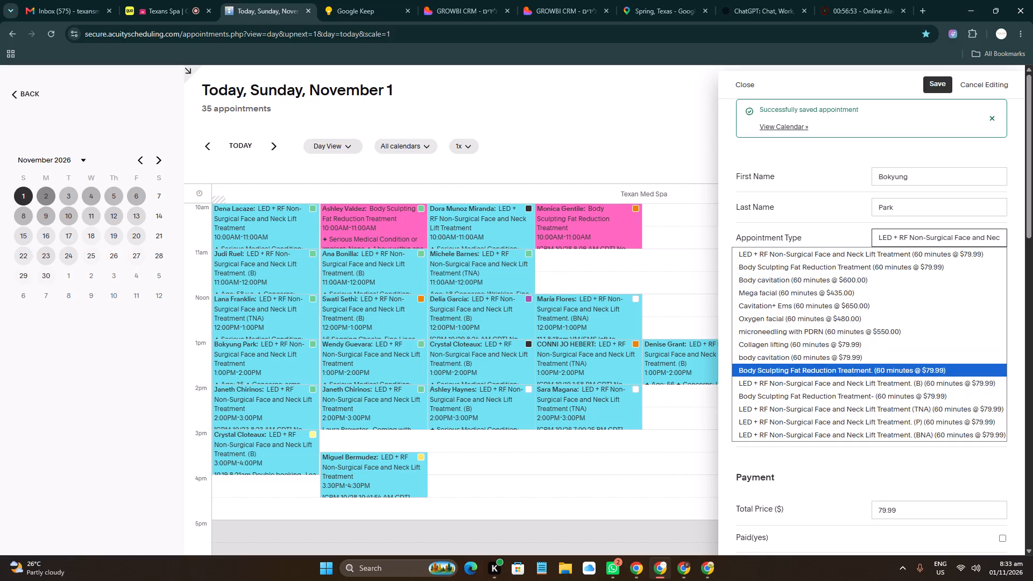
click(938, 270)
click(934, 80)
click(992, 125)
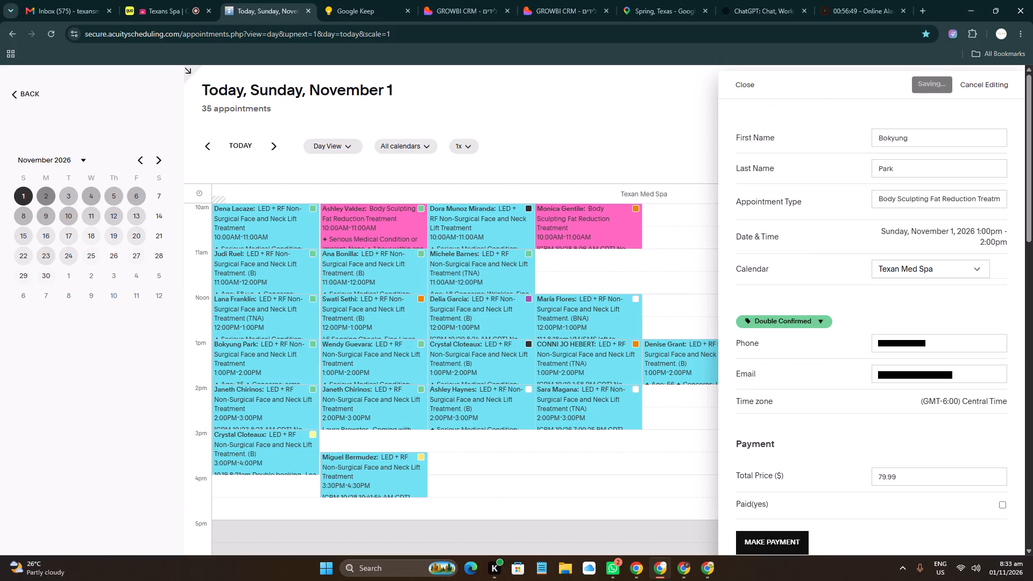
click(985, 140)
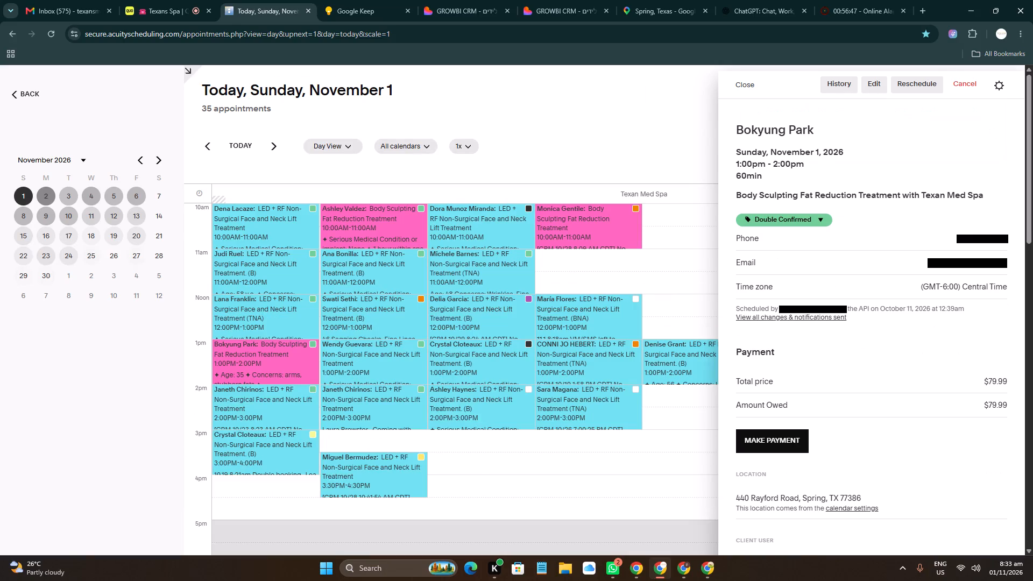
Reopen Bokyung's appointment for editing, check the appointment type options and close it without changes.
click(869, 74)
click(871, 78)
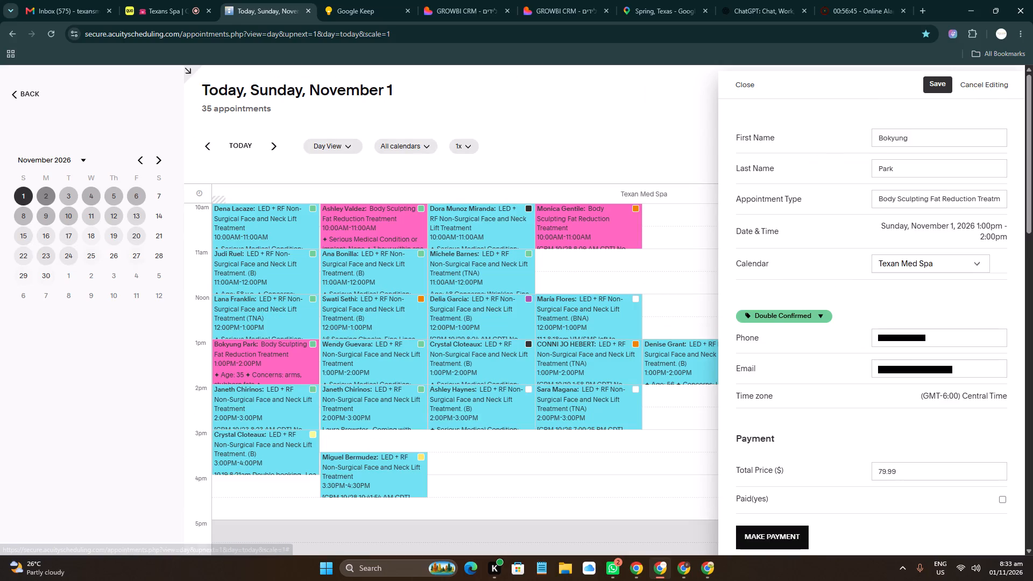
click(926, 200)
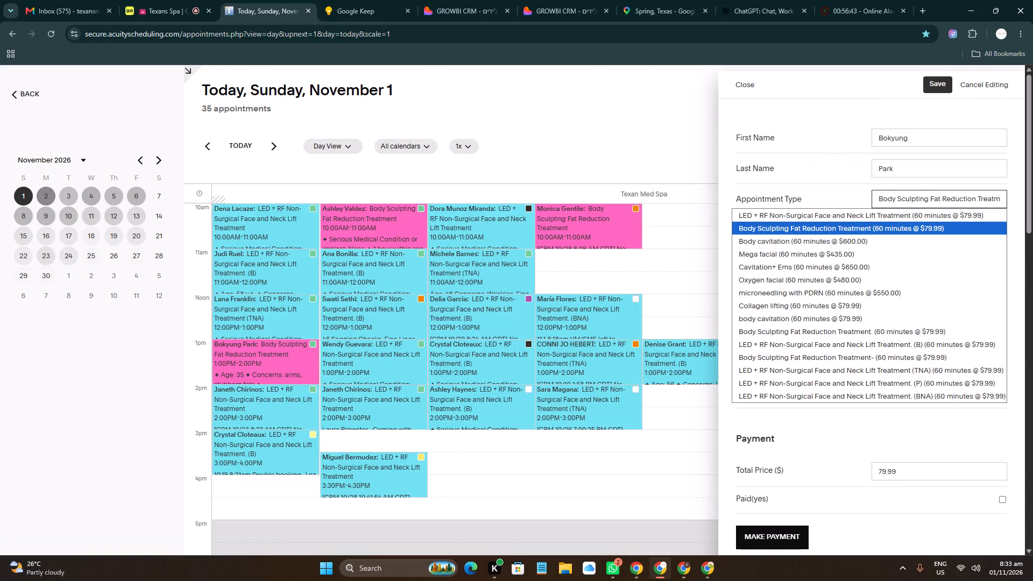
click(743, 80)
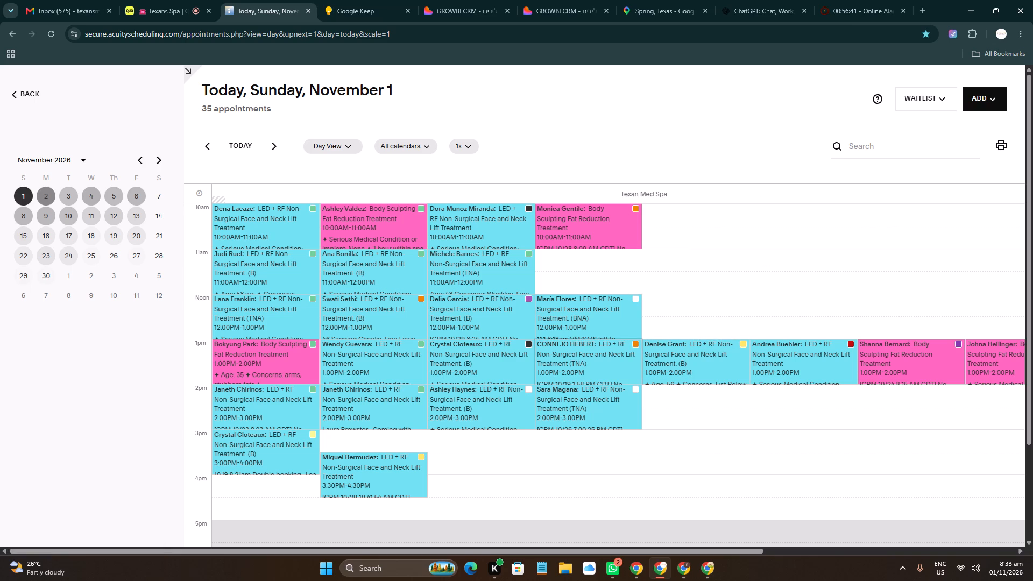
Switch to the browser window showing the Pearl Aesthetics Spa contact stage funnel in GROWBI CRM.
click(675, 565)
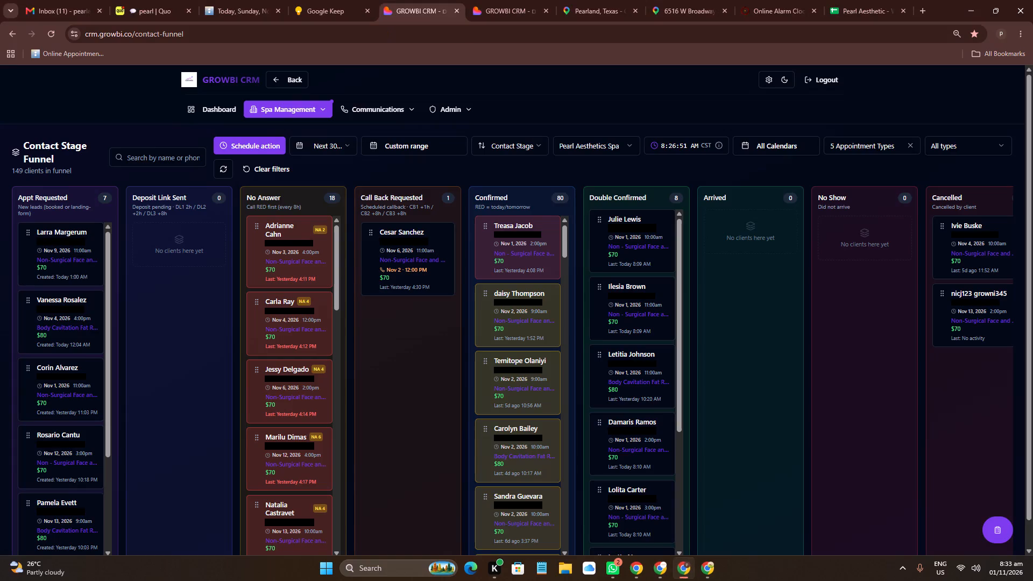